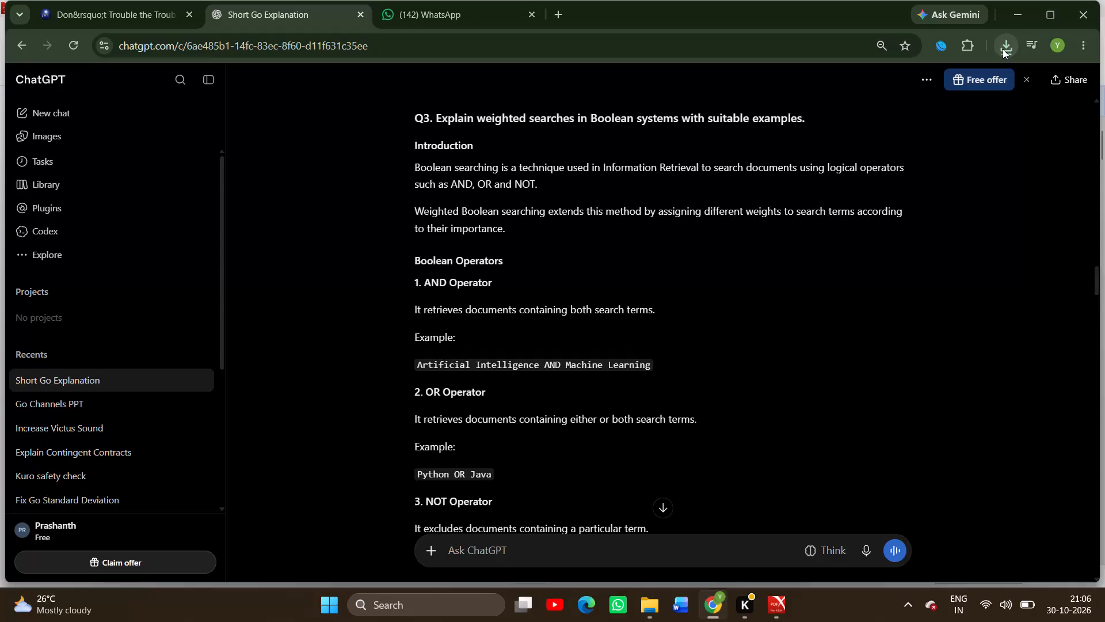
# Open the downloaded file pplemp.pdf, the micro project report on copyright law, and view its cover page.
pyautogui.click(1003, 49)
pyautogui.click(890, 117)
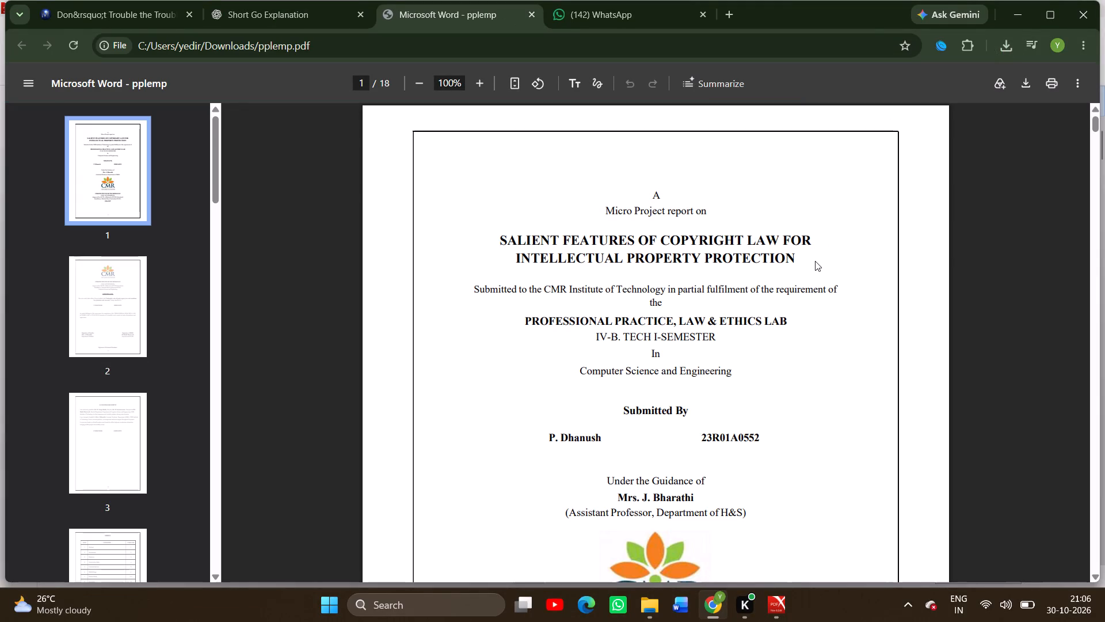
pyautogui.scroll(-1, 815, 261)
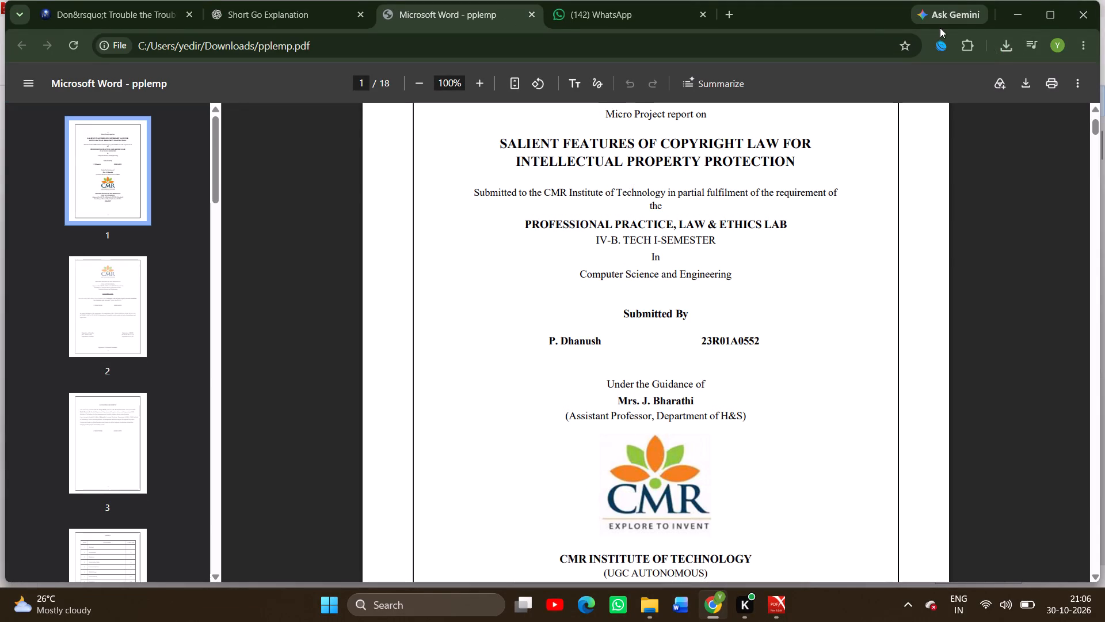
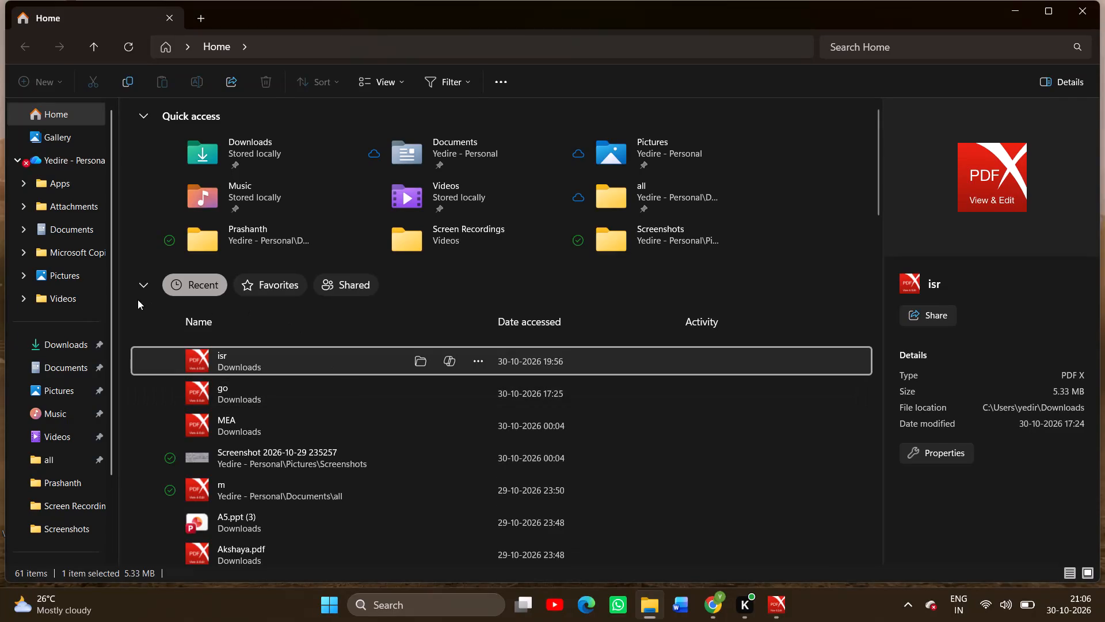
# Open pplemp from the Downloads folder and dismiss the premium purchase offer over its cover page.
pyautogui.click(81, 341)
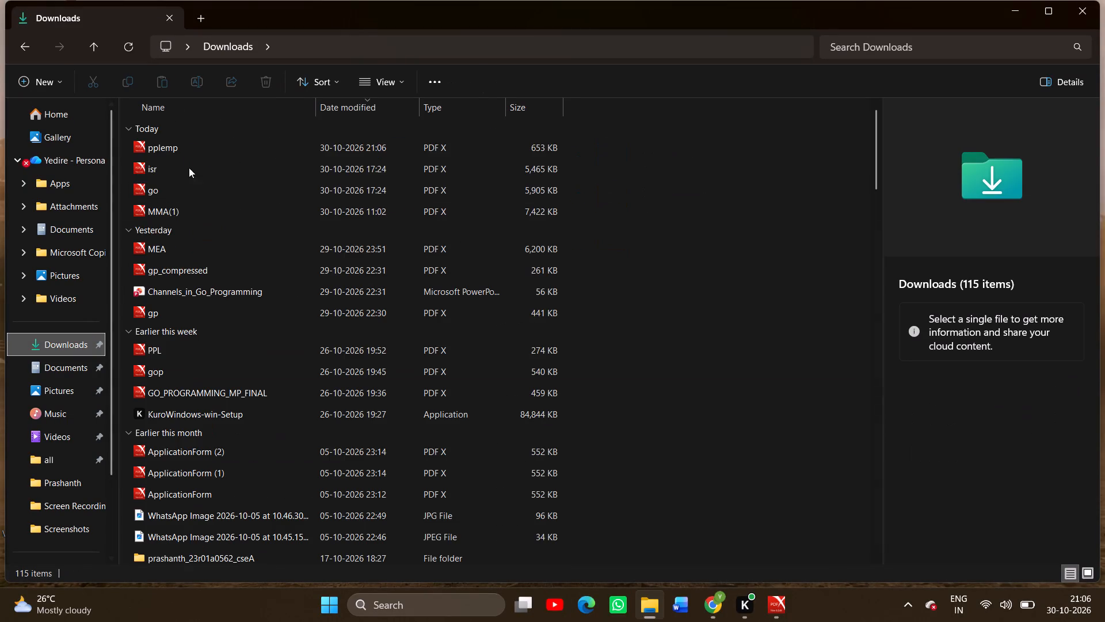
pyautogui.doubleClick(183, 139)
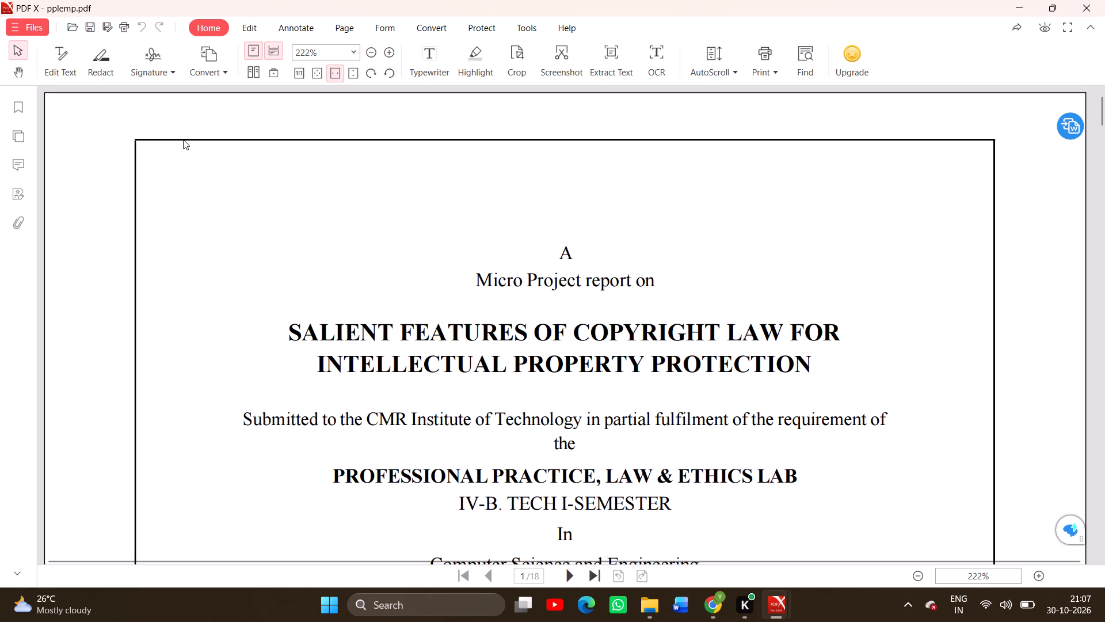
pyautogui.scroll(-1, 361, 207)
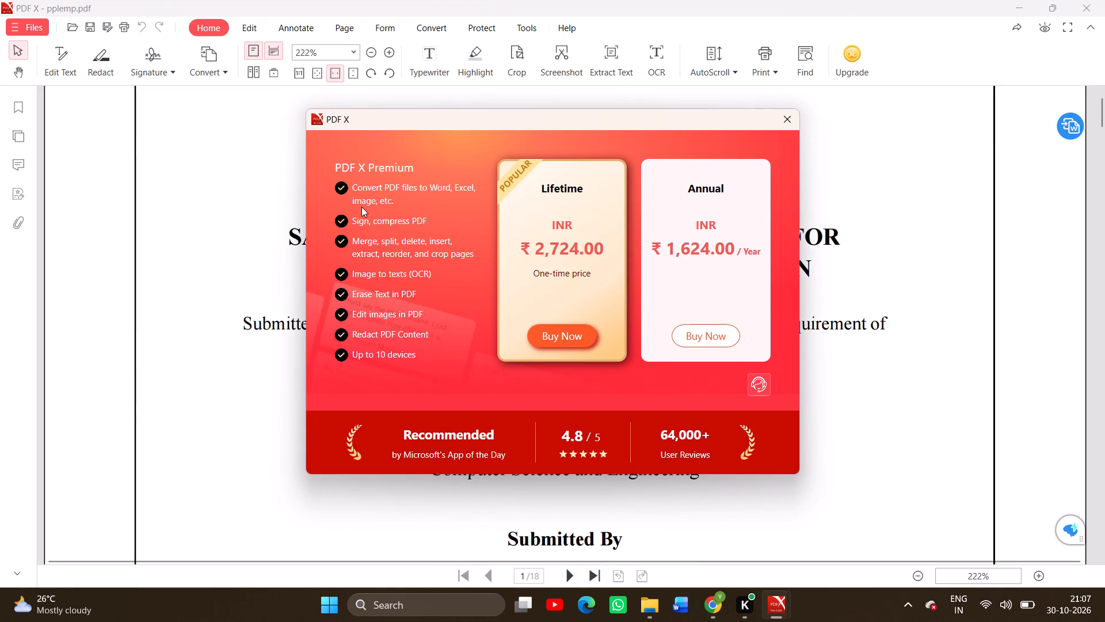
pyautogui.click(792, 125)
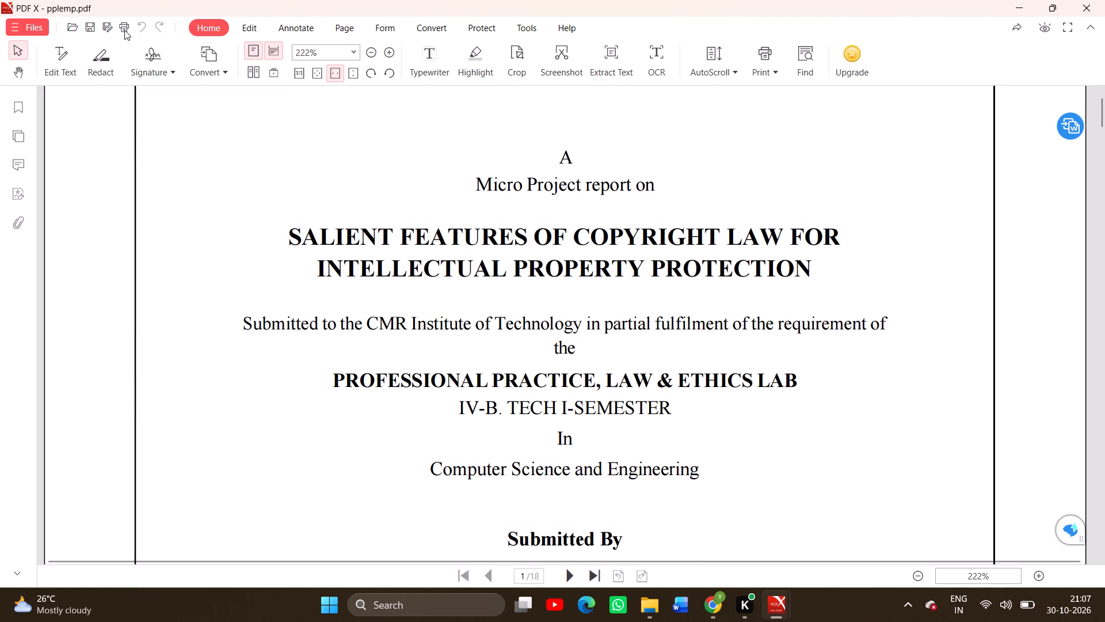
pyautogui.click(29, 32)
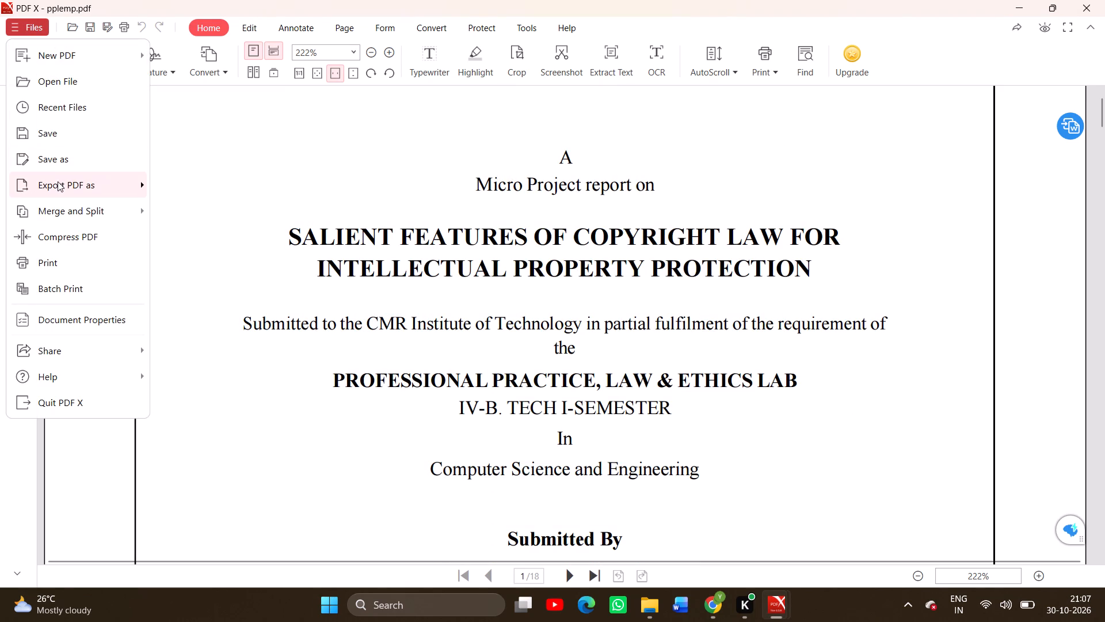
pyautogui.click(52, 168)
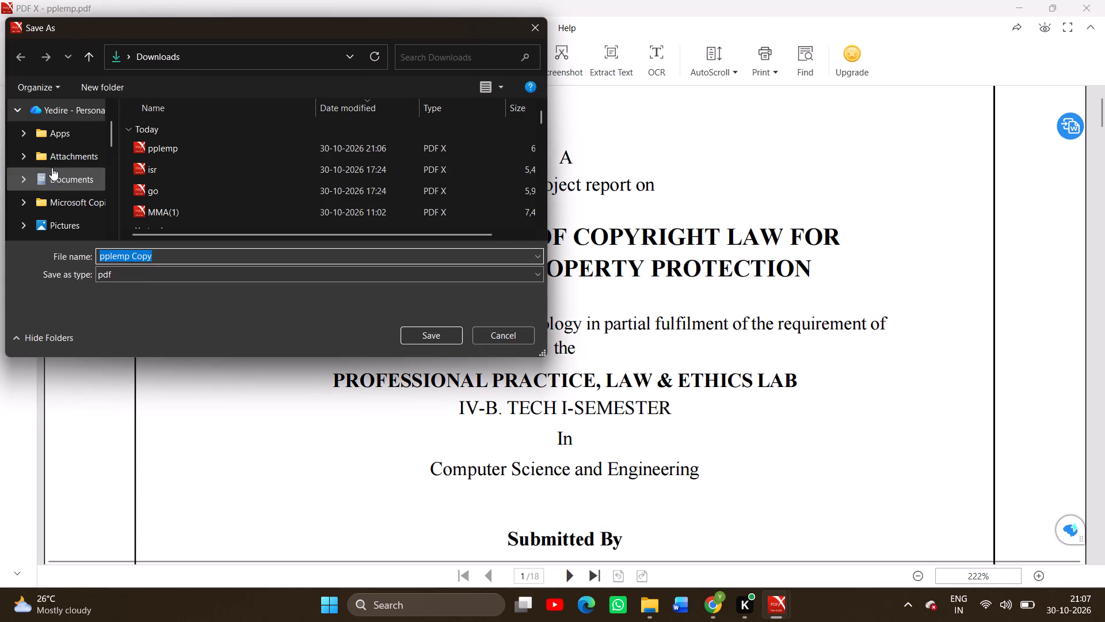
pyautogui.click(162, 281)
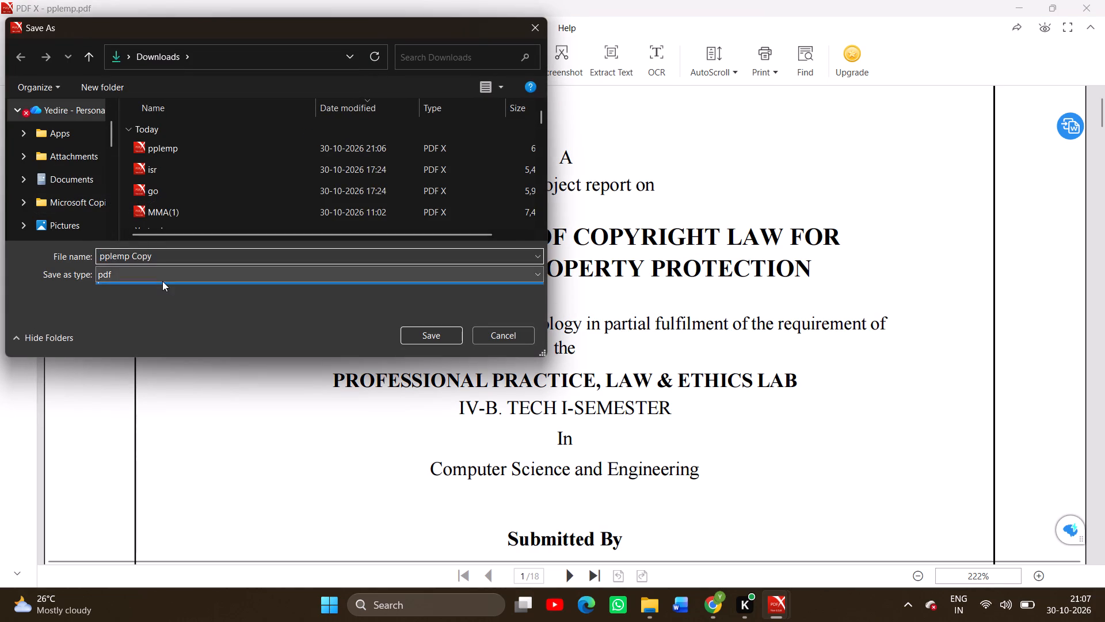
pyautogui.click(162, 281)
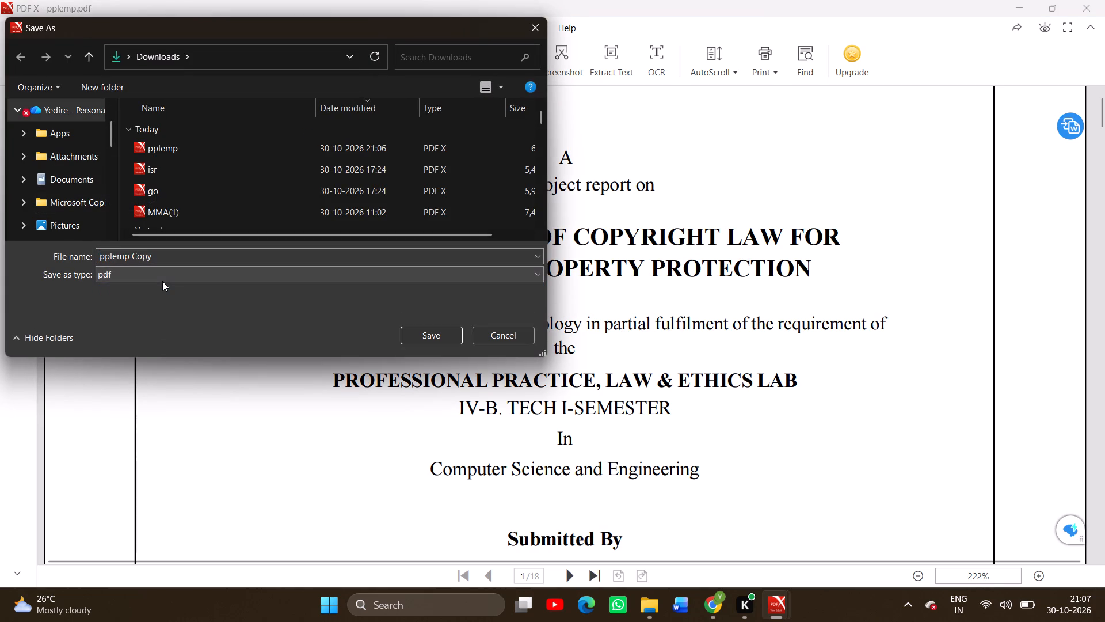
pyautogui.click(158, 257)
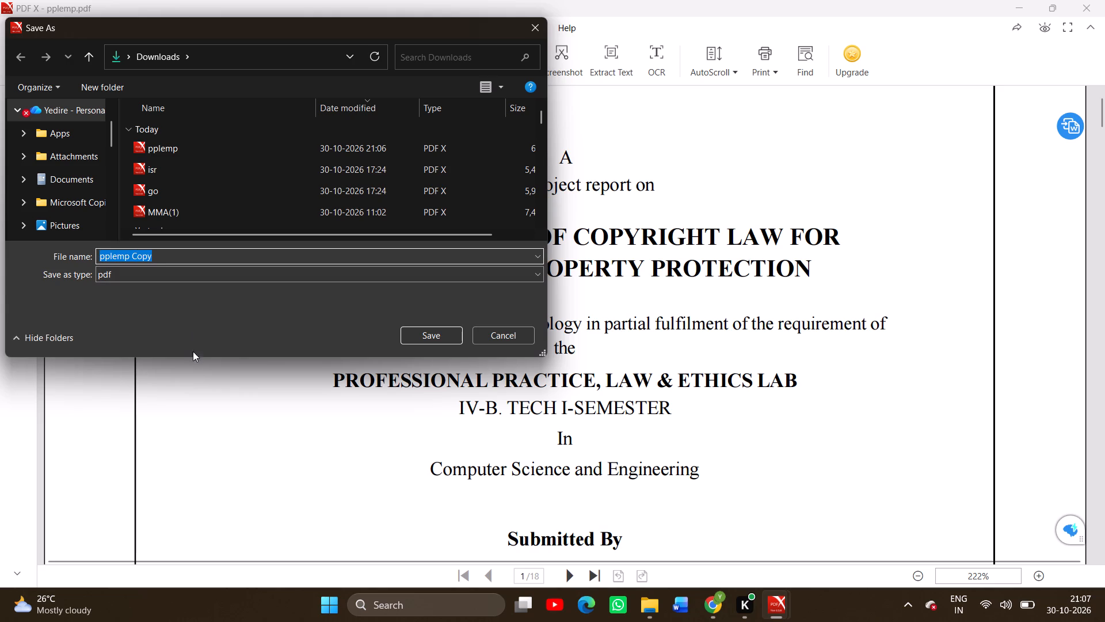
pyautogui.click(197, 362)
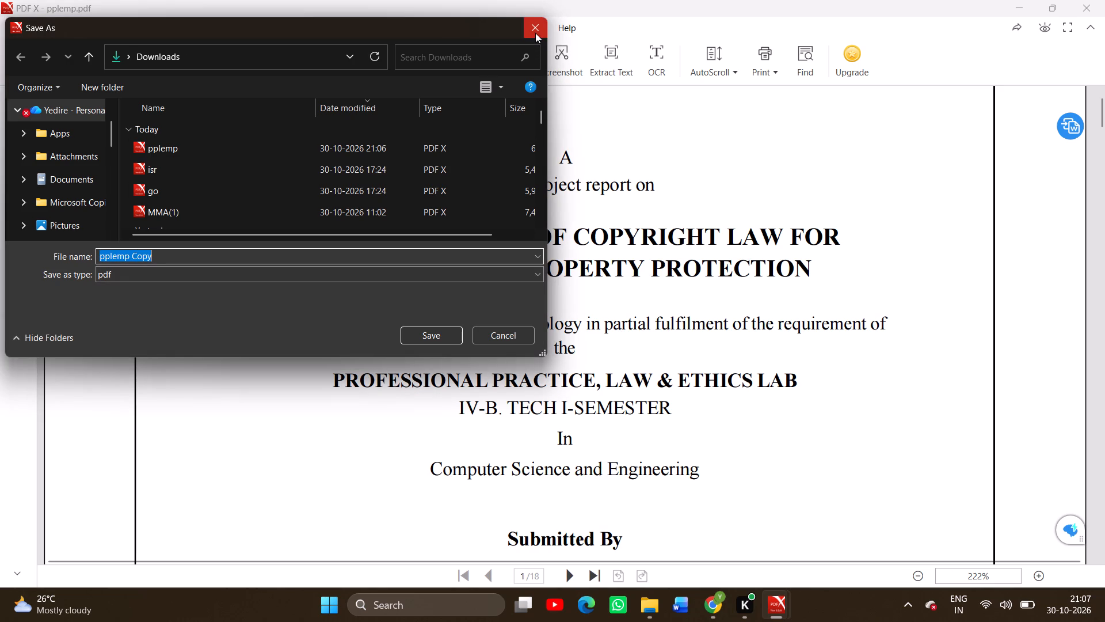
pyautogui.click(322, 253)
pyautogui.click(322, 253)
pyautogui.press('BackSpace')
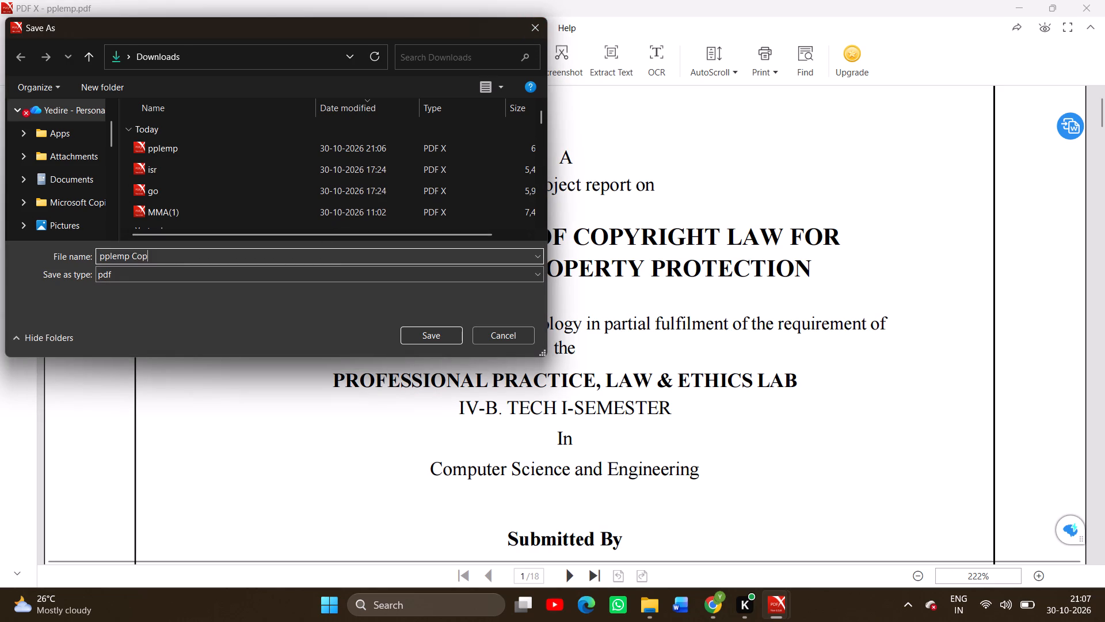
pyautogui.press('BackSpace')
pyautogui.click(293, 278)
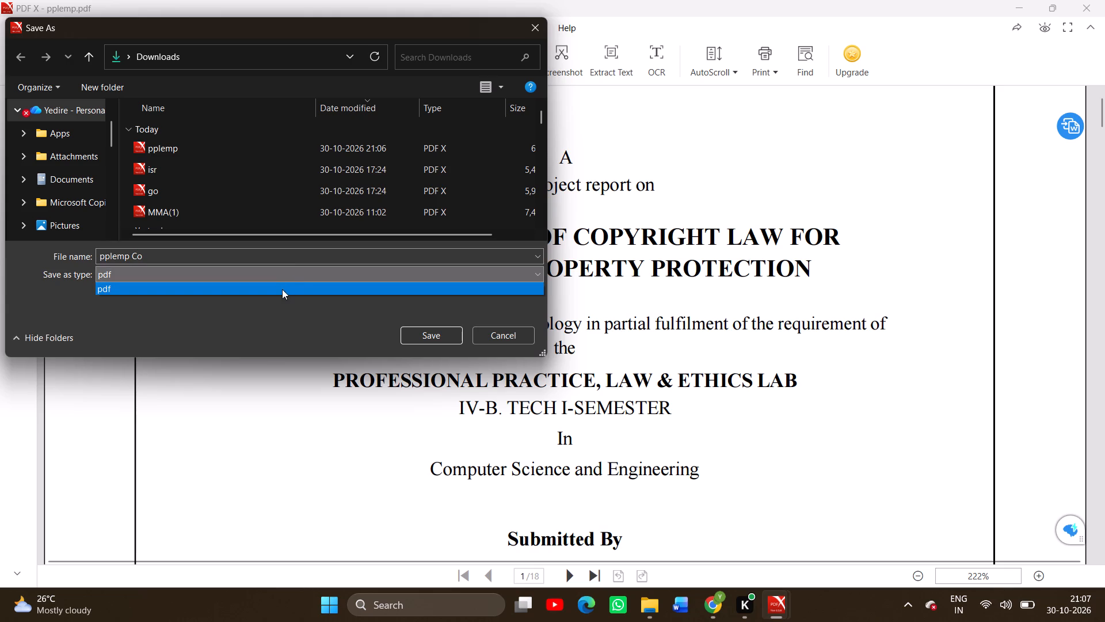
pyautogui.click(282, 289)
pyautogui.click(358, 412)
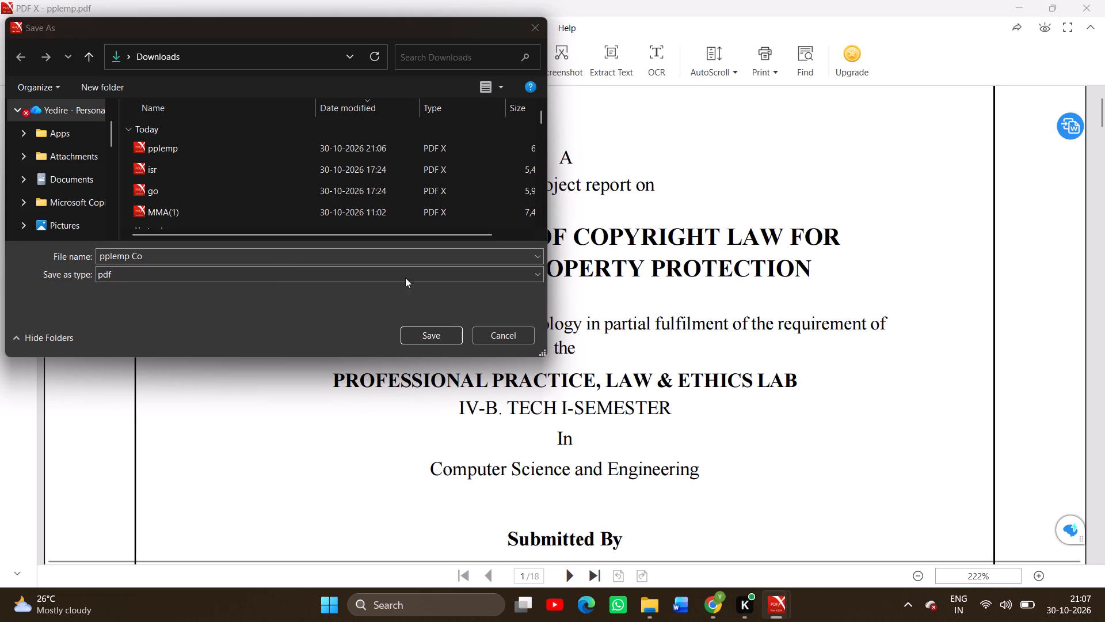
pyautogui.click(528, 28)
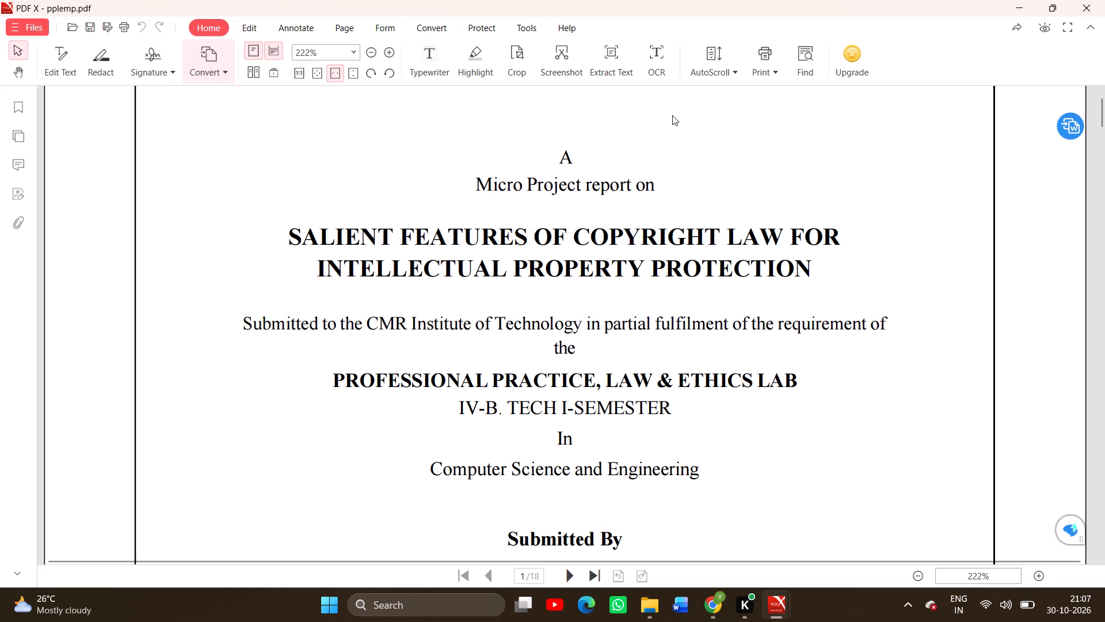
# Turn on text editing for the report and dismiss the PDF to Word converter recommendation.
pyautogui.click(58, 62)
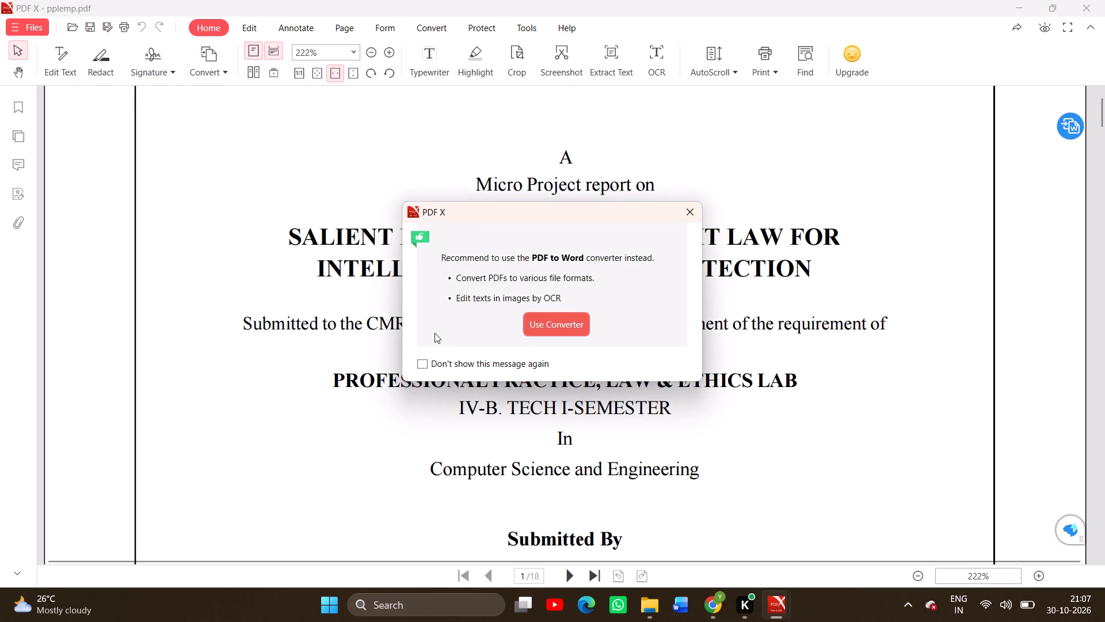
pyautogui.click(424, 365)
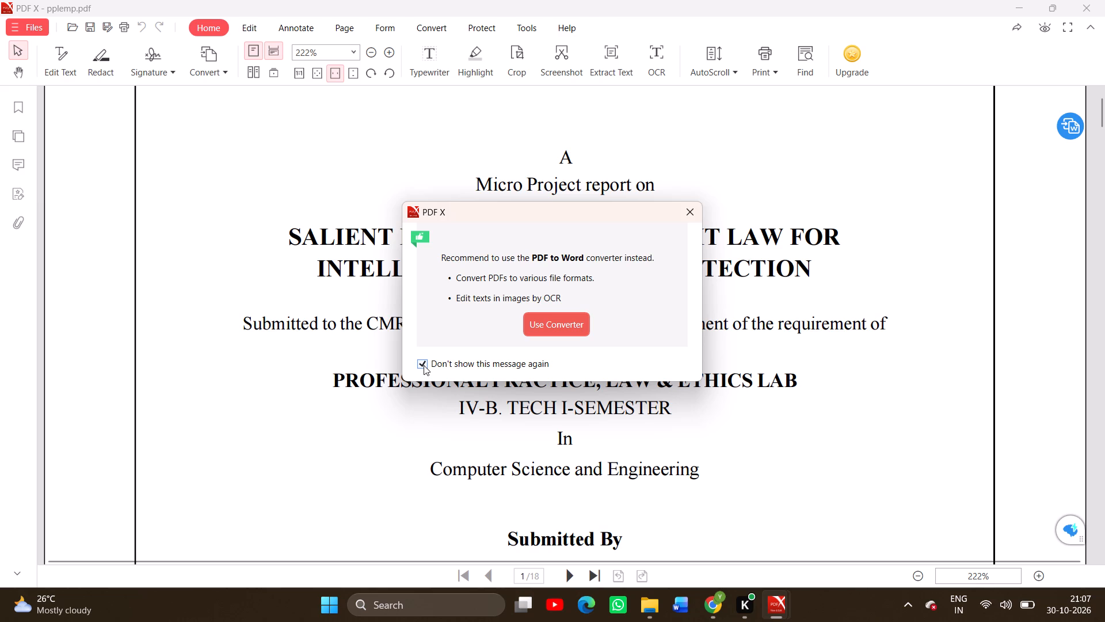
pyautogui.click(424, 365)
pyautogui.click(403, 417)
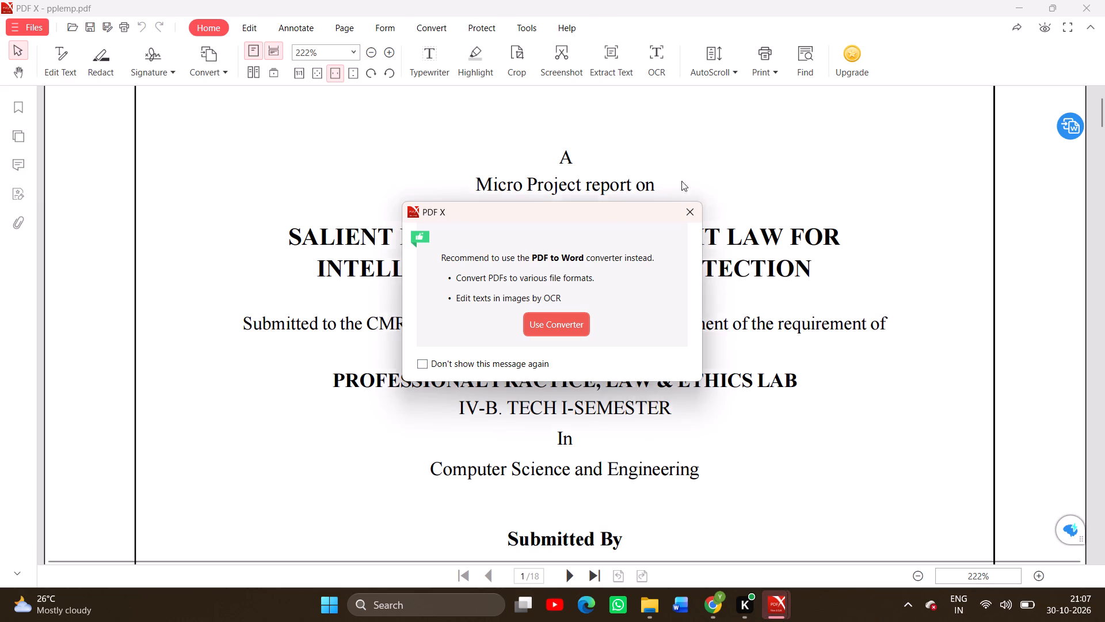
pyautogui.click(685, 213)
pyautogui.click(619, 229)
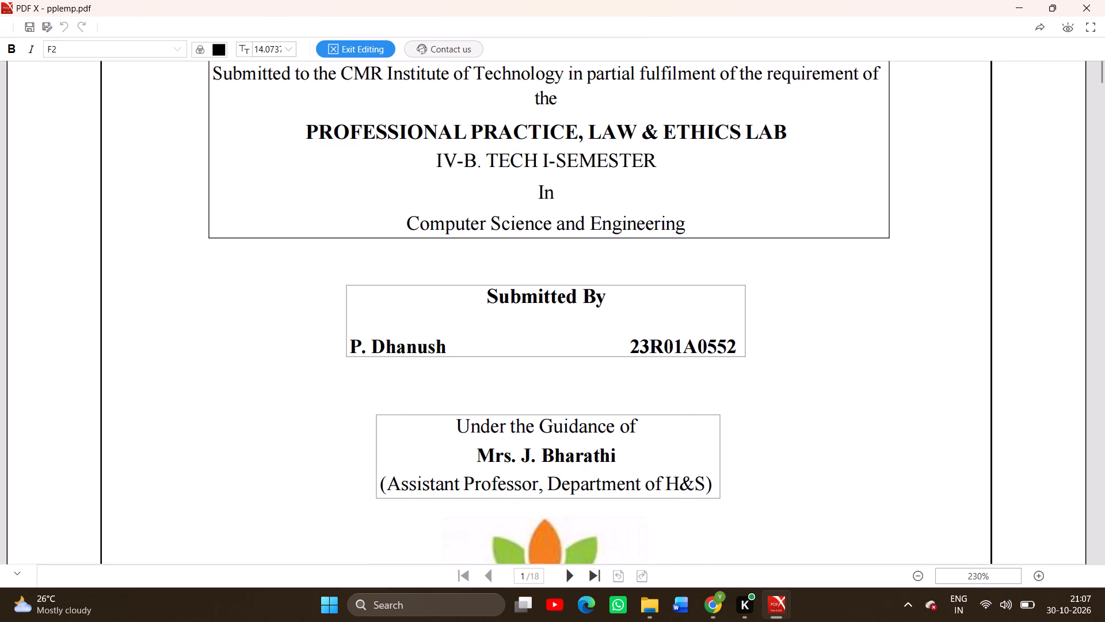
# Change the last two digits of the roll number under Submitted By to 62.
pyautogui.click(738, 344)
pyautogui.press('BackSpace')
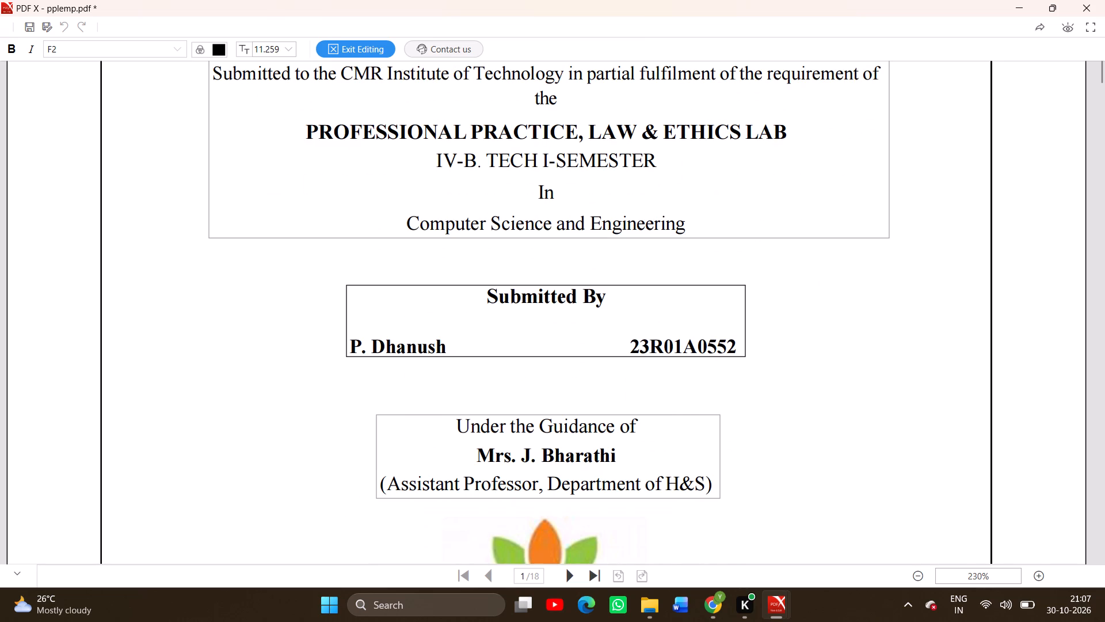
pyautogui.press('BackSpace')
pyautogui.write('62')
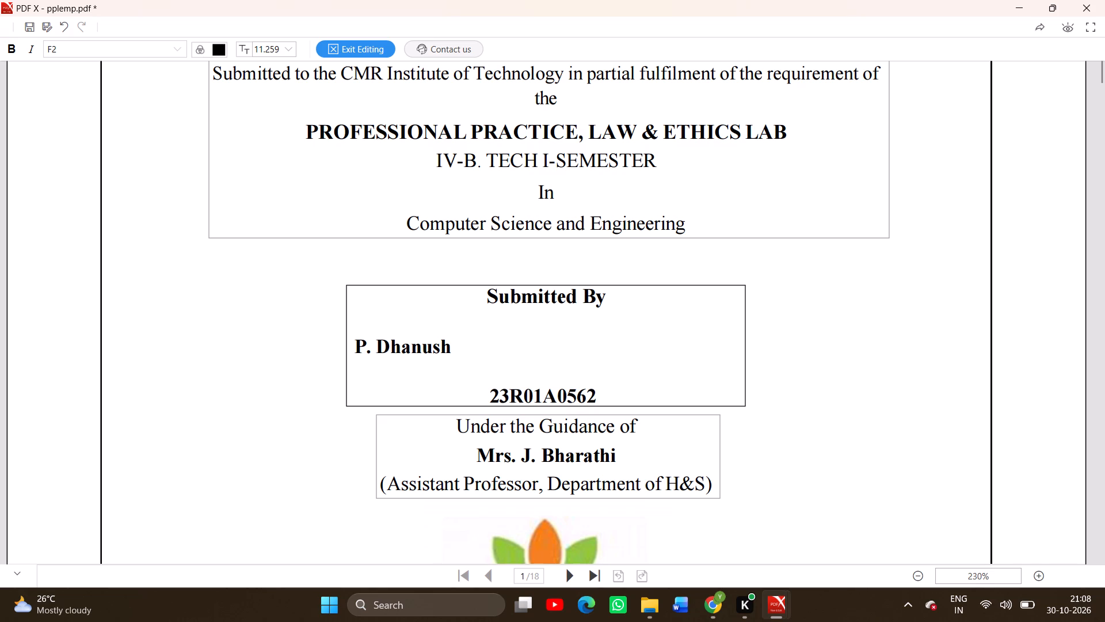
# Bring the roll number back onto the submitter's name line and separate the two with eight spaces.
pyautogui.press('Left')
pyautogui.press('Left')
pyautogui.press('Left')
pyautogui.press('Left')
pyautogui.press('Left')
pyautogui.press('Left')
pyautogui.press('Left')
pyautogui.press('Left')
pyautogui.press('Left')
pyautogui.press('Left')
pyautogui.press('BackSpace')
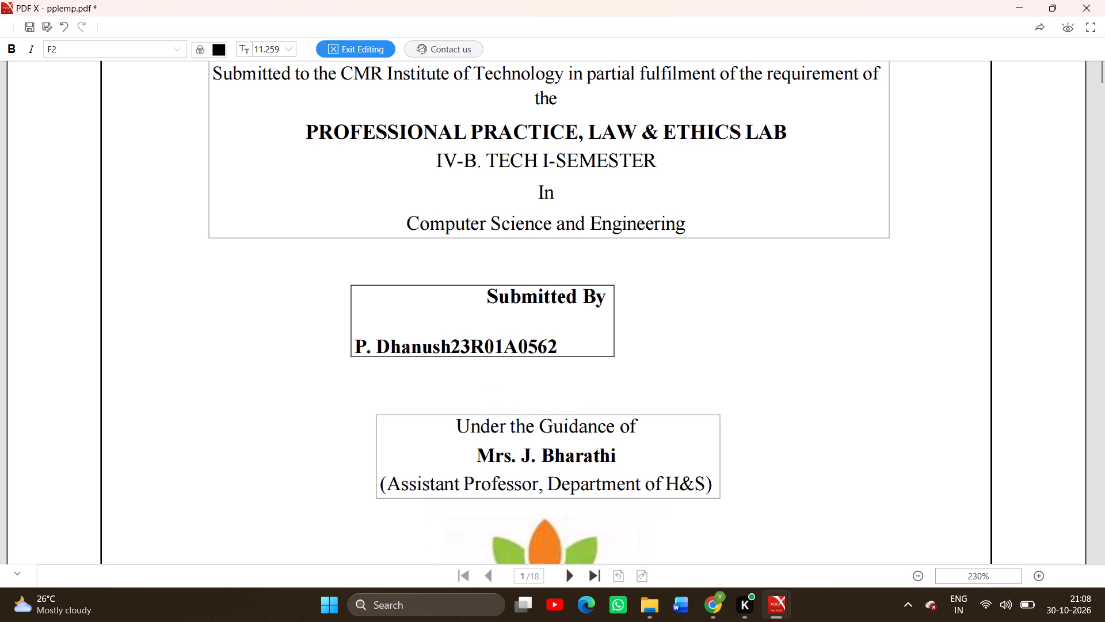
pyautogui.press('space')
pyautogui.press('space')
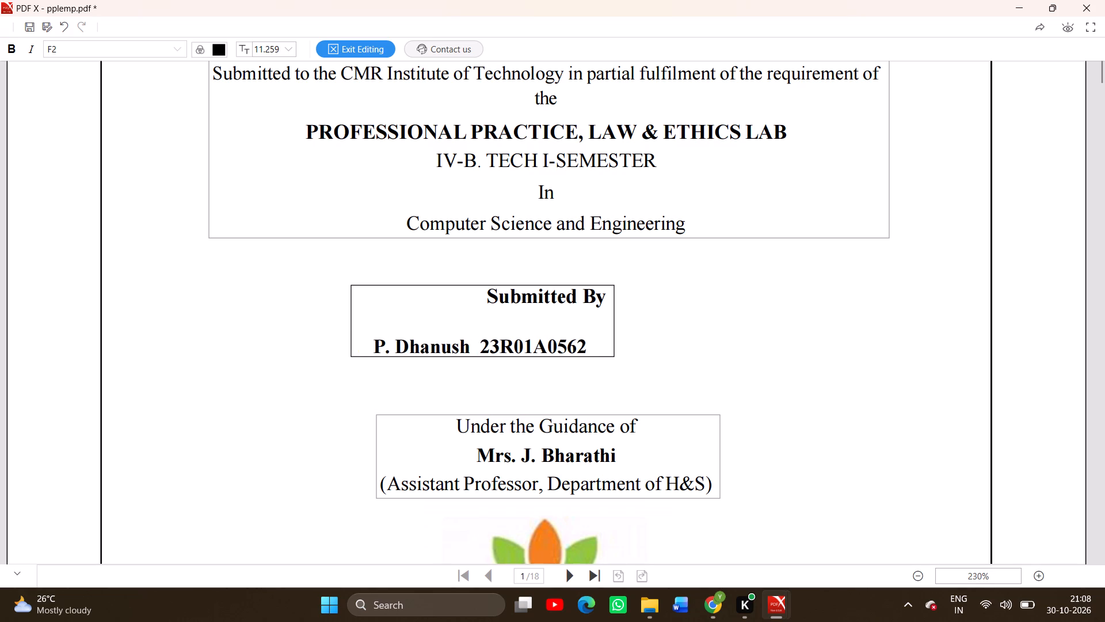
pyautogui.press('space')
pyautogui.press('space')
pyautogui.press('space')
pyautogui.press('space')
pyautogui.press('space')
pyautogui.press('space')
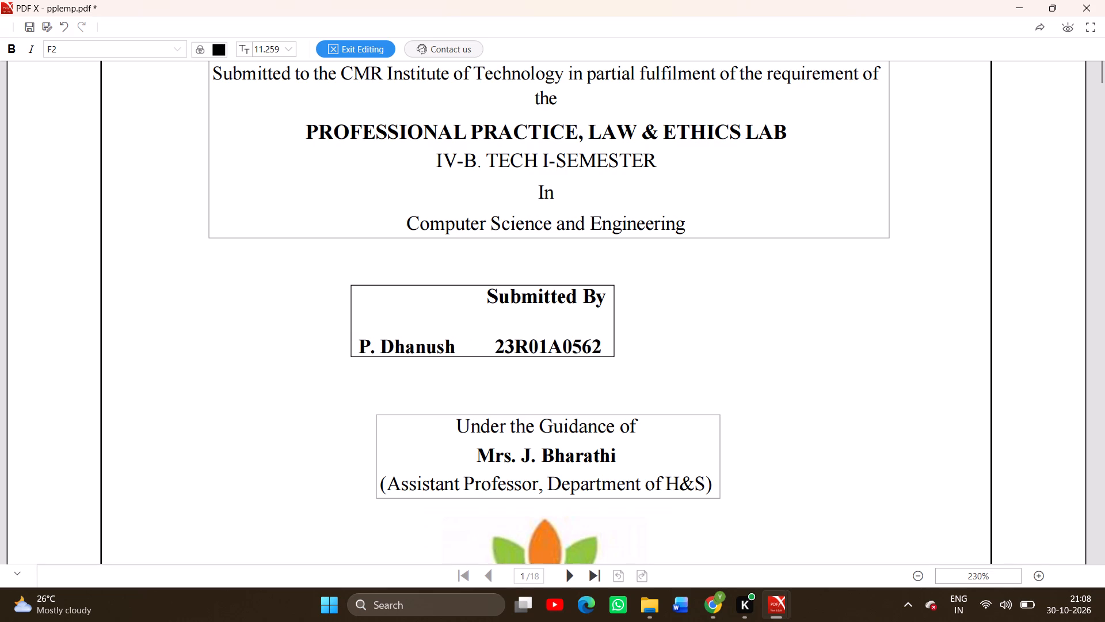
# Replace the submitter's name before the roll number with the new student's initial and name.
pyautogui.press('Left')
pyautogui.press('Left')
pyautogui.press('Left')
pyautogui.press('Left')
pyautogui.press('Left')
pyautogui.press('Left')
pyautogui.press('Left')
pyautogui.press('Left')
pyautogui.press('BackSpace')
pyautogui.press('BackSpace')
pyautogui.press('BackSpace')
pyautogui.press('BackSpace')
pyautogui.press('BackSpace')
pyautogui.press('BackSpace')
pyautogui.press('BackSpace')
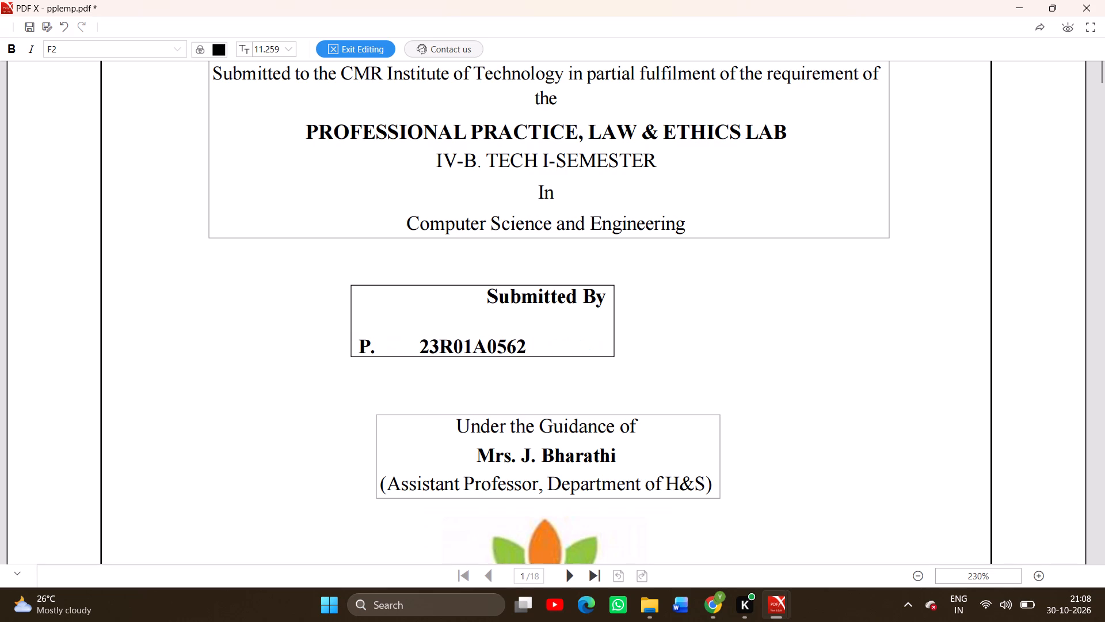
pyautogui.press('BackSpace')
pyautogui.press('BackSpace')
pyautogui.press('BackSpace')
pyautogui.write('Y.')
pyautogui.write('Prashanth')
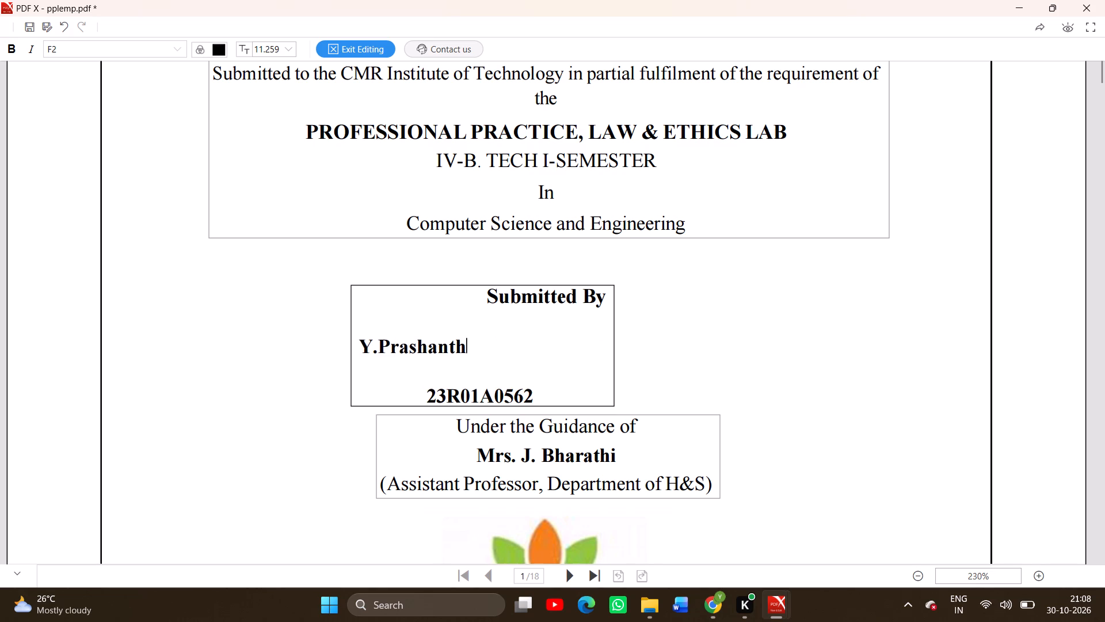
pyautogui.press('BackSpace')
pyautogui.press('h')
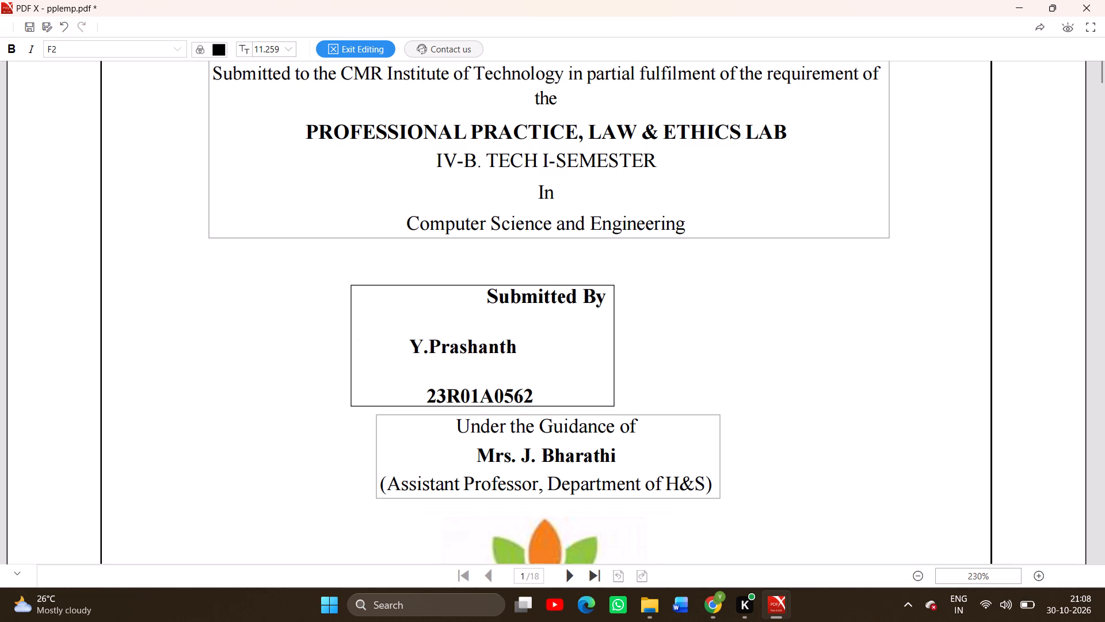
# Add five spaces after the new submitter's name to adjust its position on the line.
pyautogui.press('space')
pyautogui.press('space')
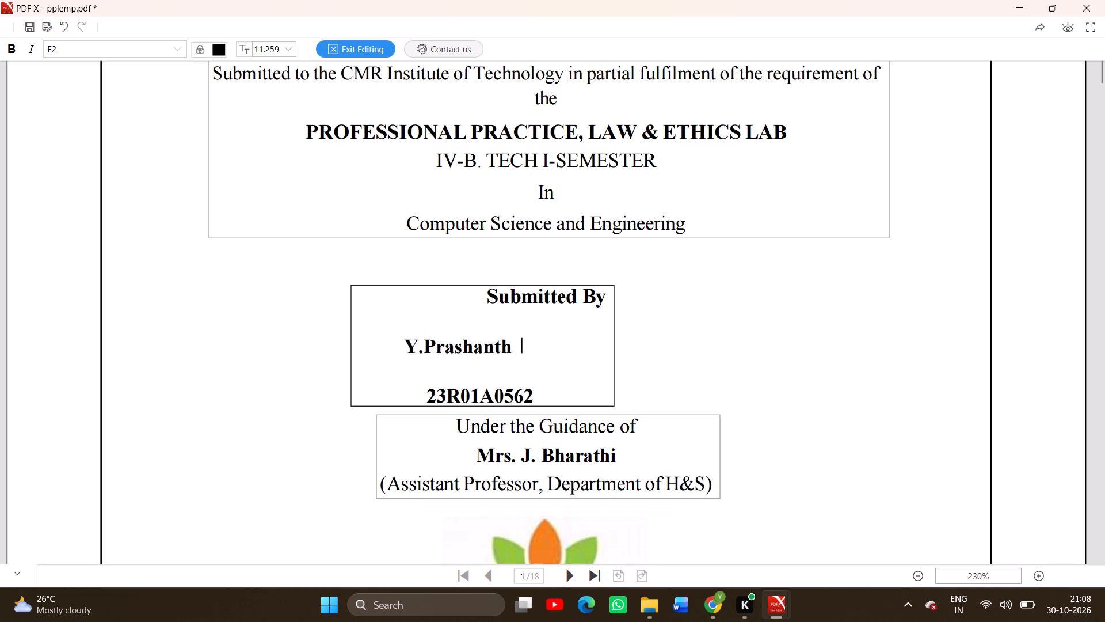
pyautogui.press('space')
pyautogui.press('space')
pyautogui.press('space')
# Remove extra spacing in the Submitted By block so its heading sits centred above the name and roll number.
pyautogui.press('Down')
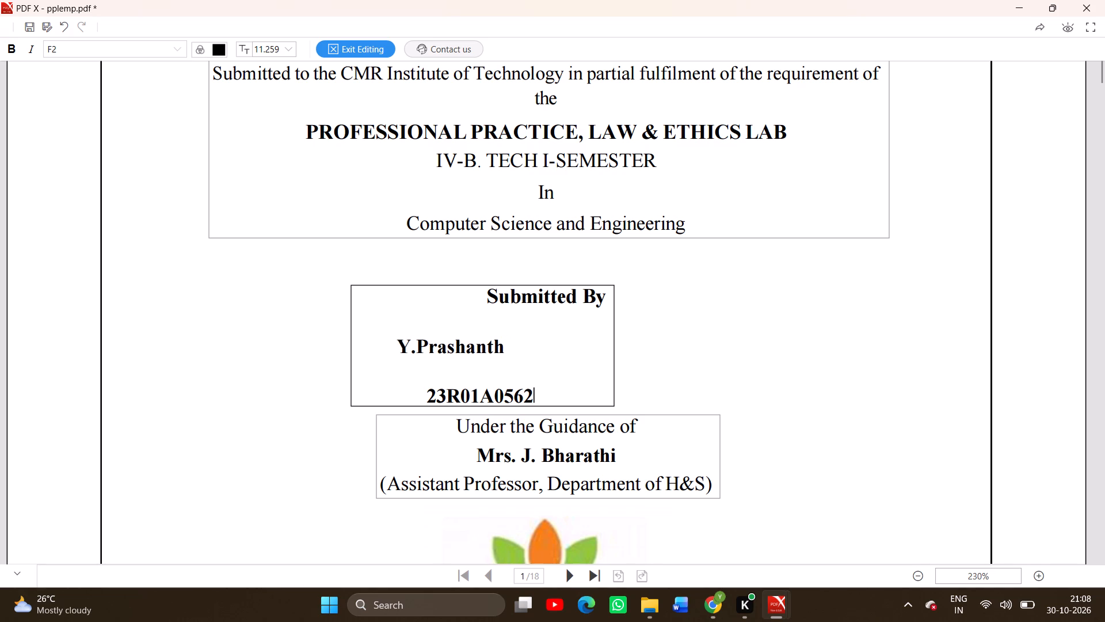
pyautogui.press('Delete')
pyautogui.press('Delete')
# Delete the blank spaces that follow the submitter's name on the cover page.
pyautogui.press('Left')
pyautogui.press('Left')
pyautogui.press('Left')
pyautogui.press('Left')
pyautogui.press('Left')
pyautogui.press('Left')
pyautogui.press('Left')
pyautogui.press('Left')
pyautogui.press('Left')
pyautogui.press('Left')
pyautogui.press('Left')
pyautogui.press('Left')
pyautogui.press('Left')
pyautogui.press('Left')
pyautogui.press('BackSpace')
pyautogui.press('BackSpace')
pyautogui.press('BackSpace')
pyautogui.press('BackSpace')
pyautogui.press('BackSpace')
# Try to close the gap between the submitter's name and the roll number by deleting the blanks before the number.
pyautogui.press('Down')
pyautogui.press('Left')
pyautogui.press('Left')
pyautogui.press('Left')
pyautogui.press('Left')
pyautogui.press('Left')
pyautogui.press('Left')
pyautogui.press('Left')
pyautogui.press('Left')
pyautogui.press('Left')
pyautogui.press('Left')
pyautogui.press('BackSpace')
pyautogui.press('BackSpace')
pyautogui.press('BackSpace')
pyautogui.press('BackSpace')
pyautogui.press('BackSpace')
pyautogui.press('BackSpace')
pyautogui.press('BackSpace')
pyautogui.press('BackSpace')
# Add spaces after the "Submitted By" heading to shift it back over the submitter's name.
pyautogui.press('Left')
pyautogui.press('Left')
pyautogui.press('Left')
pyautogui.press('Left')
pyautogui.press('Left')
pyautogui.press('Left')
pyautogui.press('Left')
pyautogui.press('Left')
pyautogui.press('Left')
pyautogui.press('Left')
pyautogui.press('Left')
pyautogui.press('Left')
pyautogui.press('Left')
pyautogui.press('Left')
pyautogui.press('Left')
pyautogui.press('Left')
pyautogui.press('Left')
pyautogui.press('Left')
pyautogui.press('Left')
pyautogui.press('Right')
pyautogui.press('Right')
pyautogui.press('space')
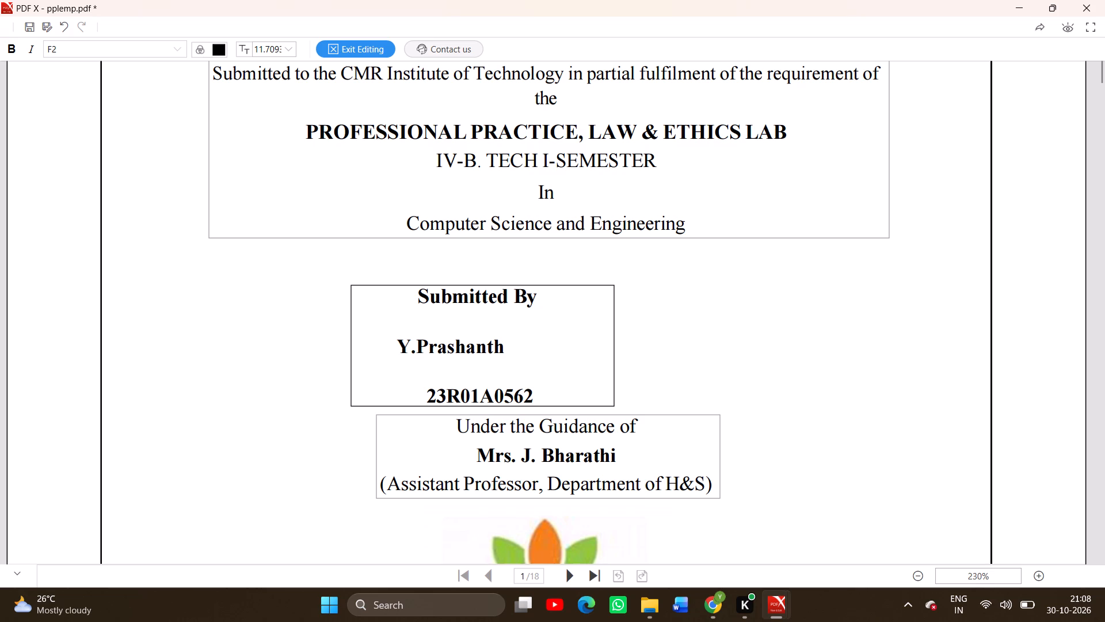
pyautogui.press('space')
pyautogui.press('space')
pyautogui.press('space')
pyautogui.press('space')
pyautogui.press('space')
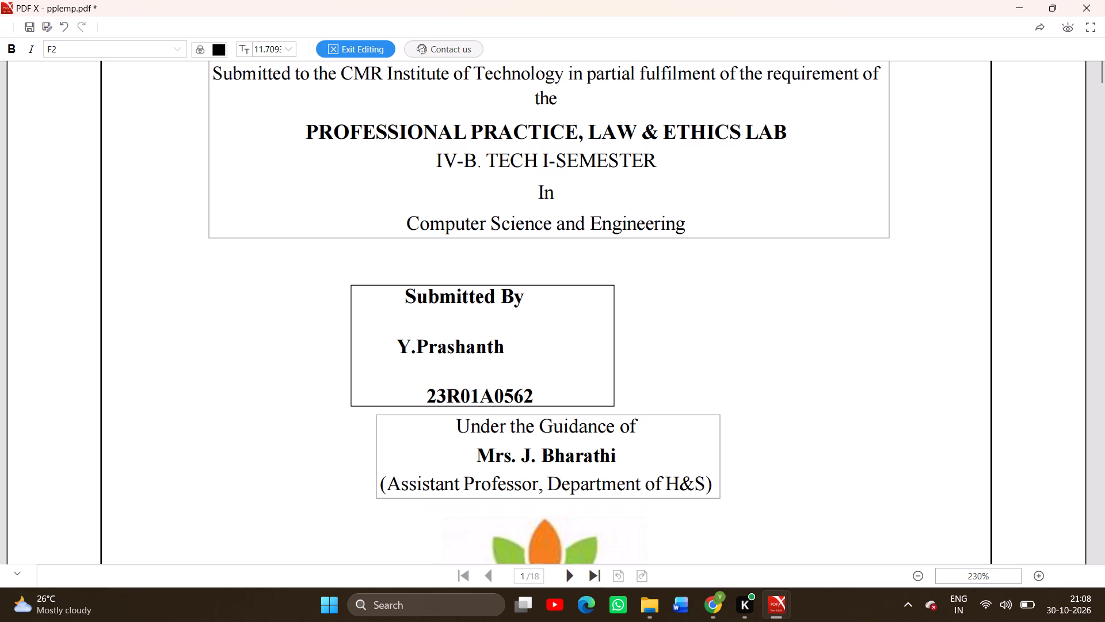
# Delete the surplus spaces after the "Submitted By" heading.
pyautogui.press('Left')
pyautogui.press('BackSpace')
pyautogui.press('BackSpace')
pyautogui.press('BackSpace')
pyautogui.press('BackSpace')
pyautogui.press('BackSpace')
# Insert spaces in front of the "Submitted By" heading to centre it above the submitter's details.
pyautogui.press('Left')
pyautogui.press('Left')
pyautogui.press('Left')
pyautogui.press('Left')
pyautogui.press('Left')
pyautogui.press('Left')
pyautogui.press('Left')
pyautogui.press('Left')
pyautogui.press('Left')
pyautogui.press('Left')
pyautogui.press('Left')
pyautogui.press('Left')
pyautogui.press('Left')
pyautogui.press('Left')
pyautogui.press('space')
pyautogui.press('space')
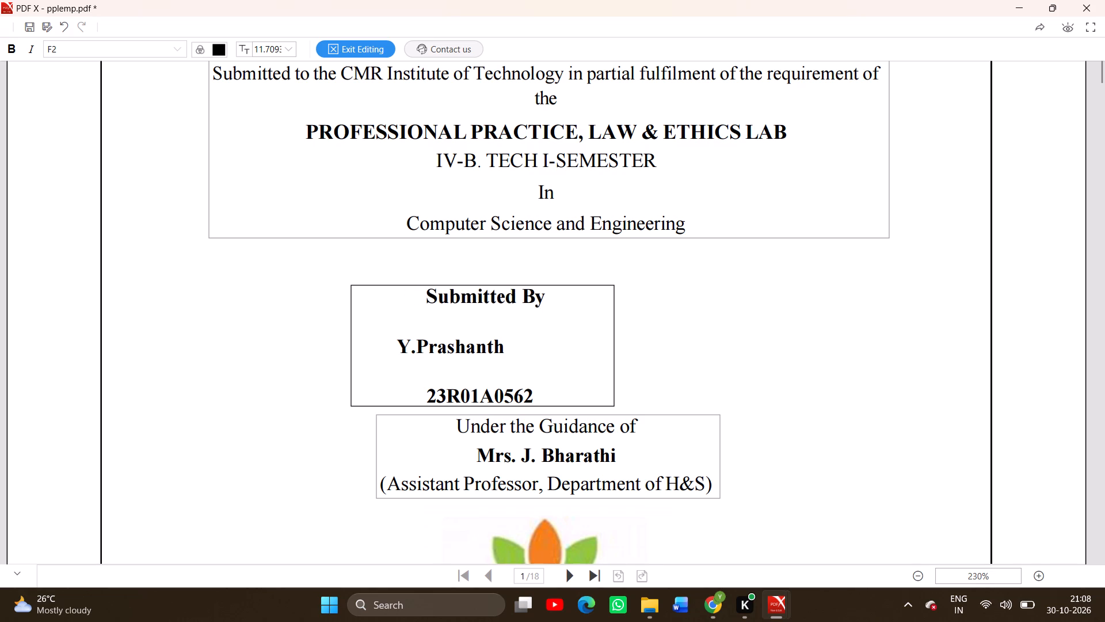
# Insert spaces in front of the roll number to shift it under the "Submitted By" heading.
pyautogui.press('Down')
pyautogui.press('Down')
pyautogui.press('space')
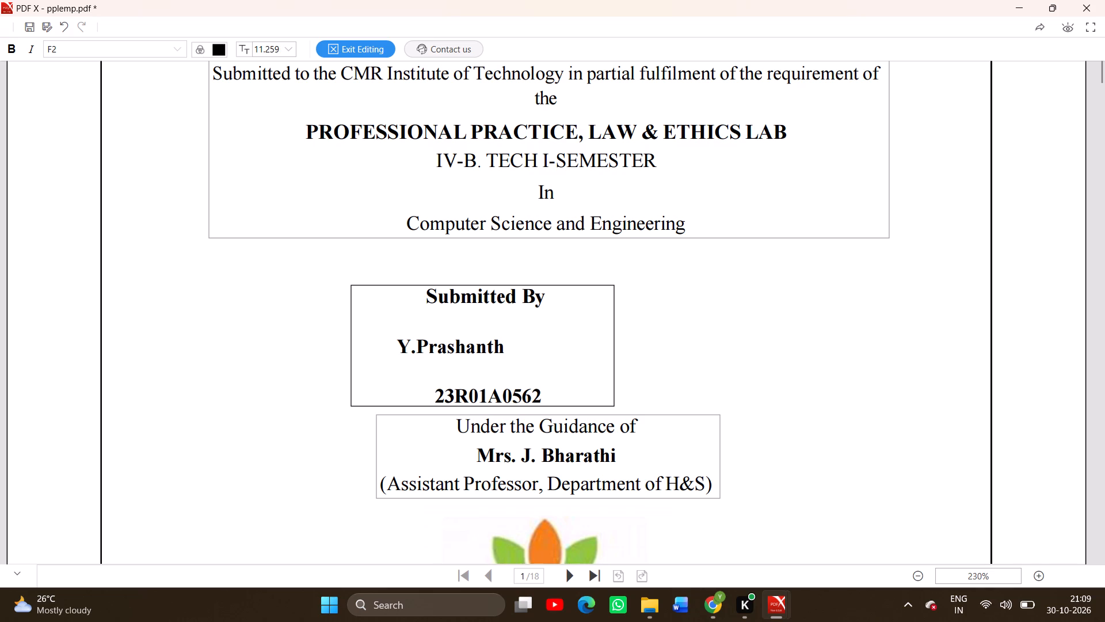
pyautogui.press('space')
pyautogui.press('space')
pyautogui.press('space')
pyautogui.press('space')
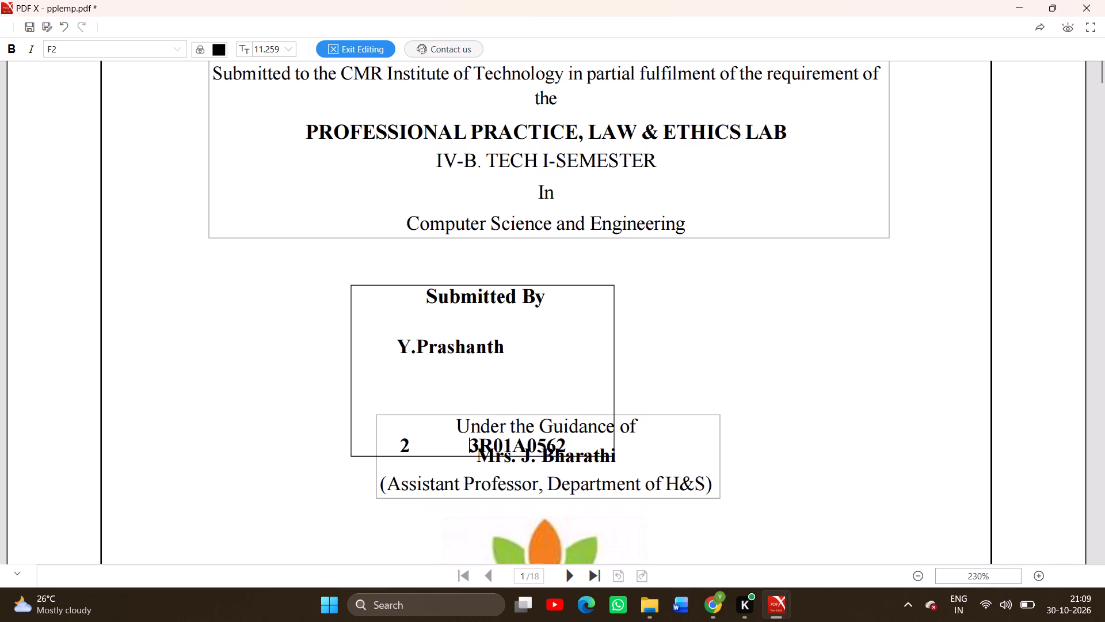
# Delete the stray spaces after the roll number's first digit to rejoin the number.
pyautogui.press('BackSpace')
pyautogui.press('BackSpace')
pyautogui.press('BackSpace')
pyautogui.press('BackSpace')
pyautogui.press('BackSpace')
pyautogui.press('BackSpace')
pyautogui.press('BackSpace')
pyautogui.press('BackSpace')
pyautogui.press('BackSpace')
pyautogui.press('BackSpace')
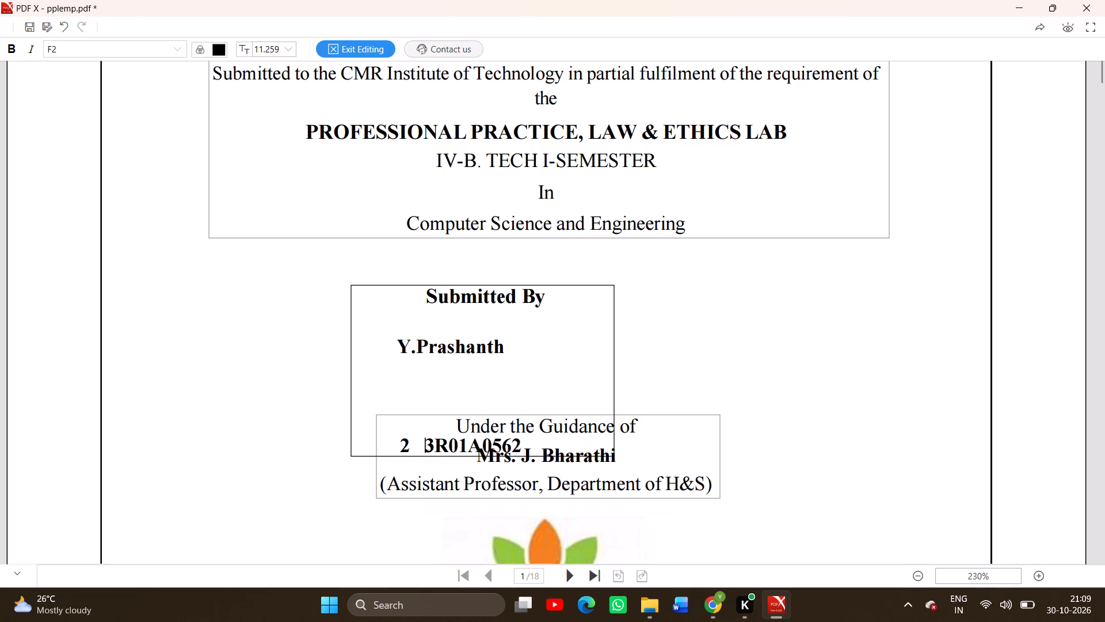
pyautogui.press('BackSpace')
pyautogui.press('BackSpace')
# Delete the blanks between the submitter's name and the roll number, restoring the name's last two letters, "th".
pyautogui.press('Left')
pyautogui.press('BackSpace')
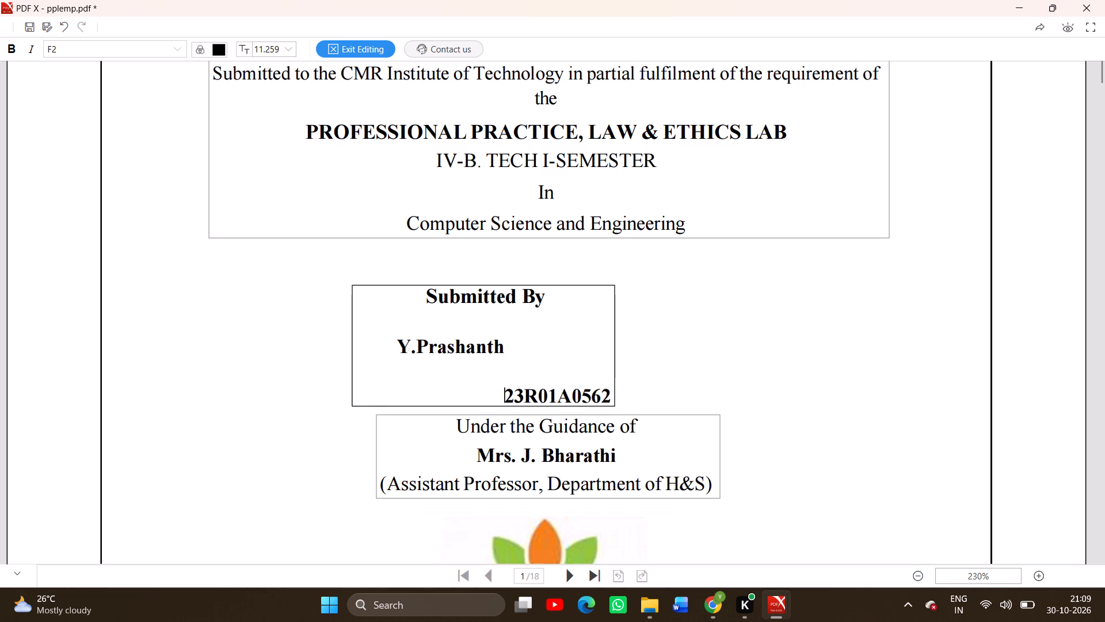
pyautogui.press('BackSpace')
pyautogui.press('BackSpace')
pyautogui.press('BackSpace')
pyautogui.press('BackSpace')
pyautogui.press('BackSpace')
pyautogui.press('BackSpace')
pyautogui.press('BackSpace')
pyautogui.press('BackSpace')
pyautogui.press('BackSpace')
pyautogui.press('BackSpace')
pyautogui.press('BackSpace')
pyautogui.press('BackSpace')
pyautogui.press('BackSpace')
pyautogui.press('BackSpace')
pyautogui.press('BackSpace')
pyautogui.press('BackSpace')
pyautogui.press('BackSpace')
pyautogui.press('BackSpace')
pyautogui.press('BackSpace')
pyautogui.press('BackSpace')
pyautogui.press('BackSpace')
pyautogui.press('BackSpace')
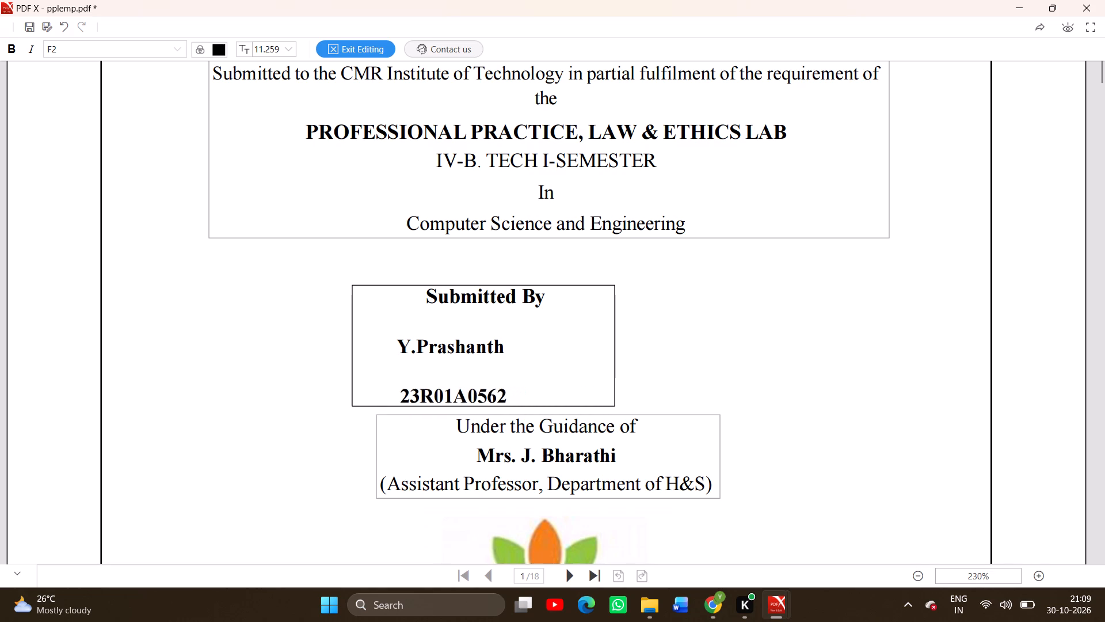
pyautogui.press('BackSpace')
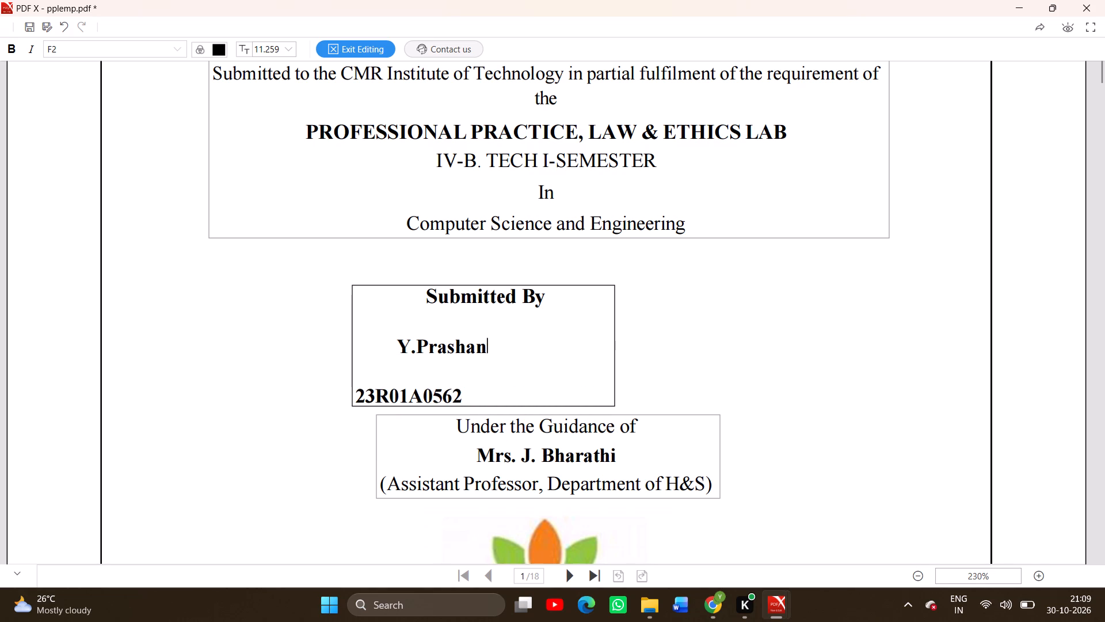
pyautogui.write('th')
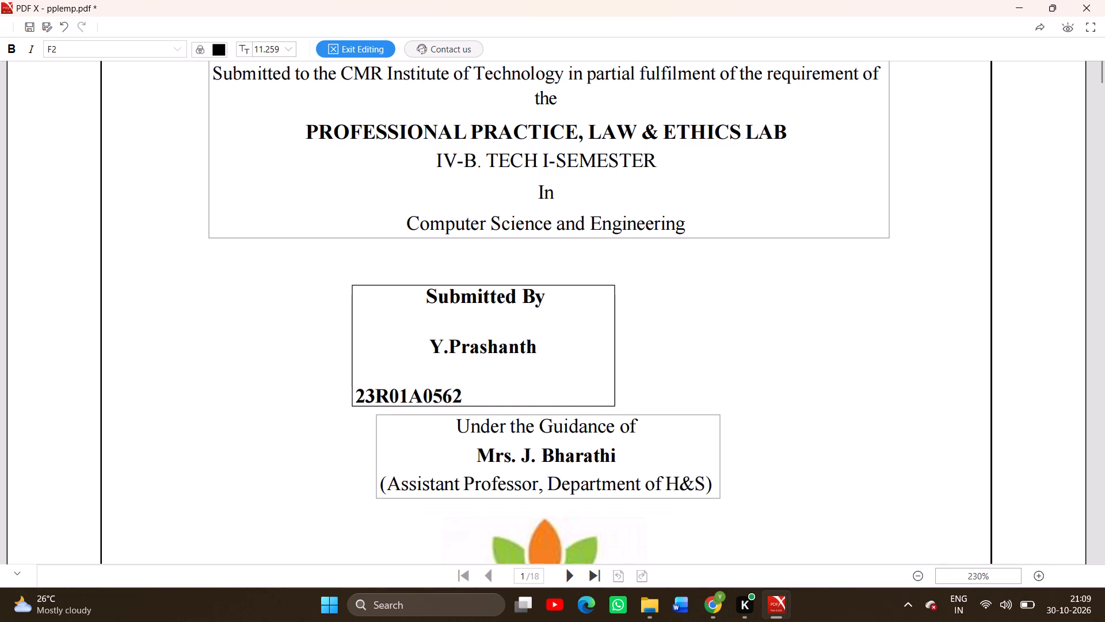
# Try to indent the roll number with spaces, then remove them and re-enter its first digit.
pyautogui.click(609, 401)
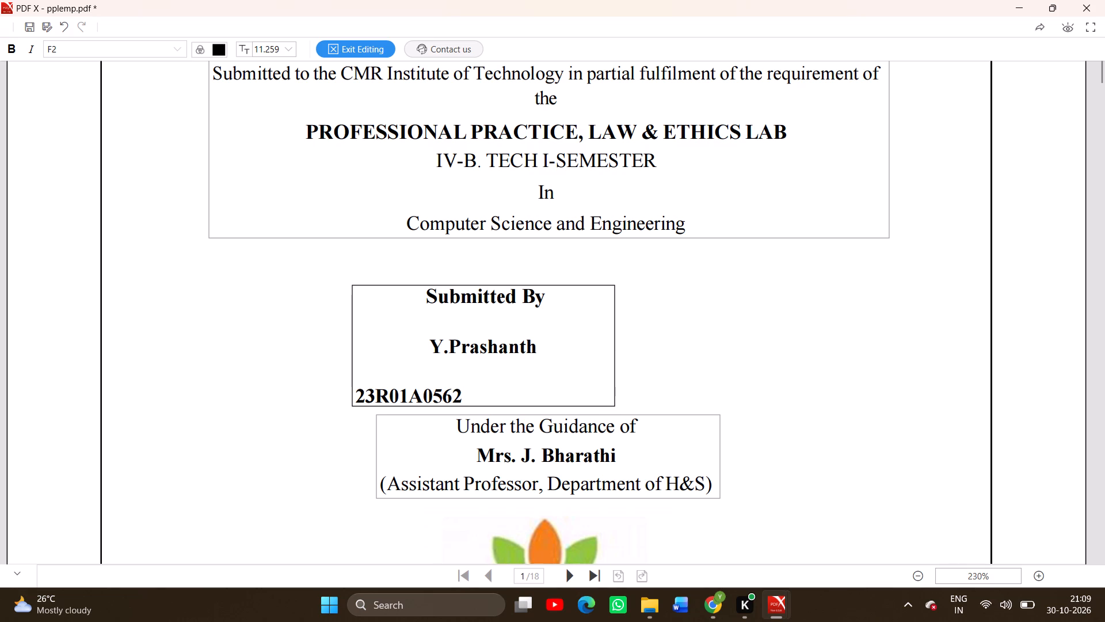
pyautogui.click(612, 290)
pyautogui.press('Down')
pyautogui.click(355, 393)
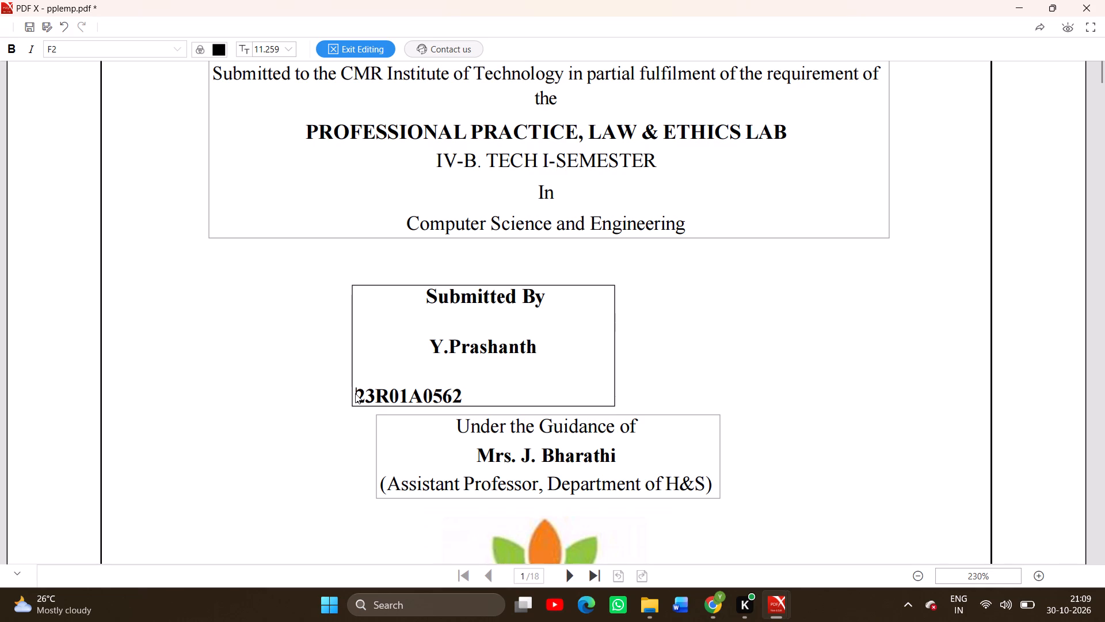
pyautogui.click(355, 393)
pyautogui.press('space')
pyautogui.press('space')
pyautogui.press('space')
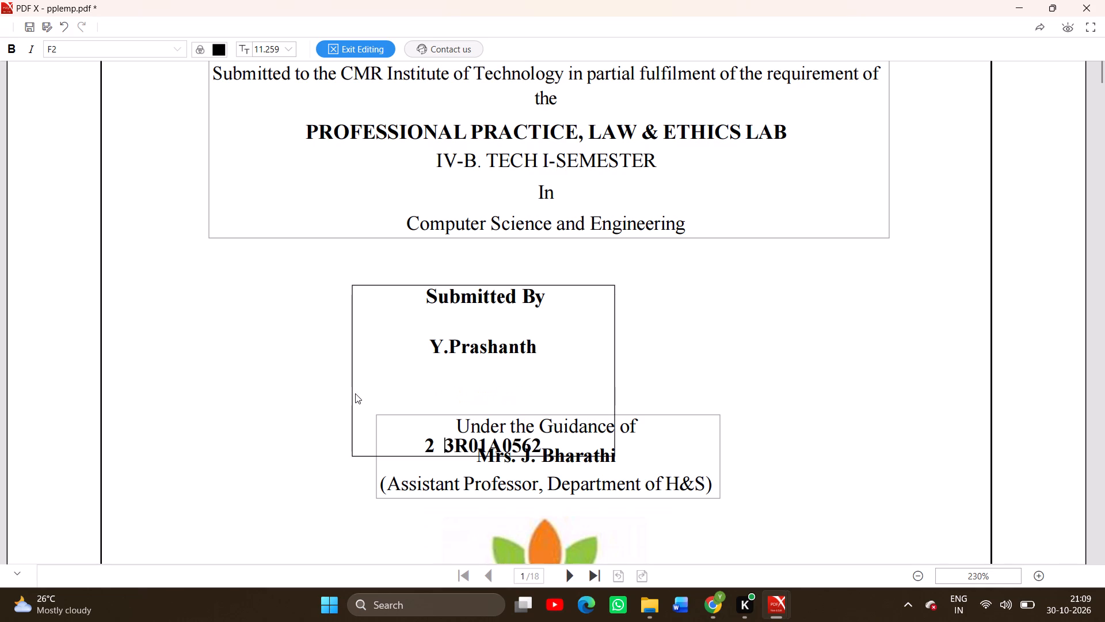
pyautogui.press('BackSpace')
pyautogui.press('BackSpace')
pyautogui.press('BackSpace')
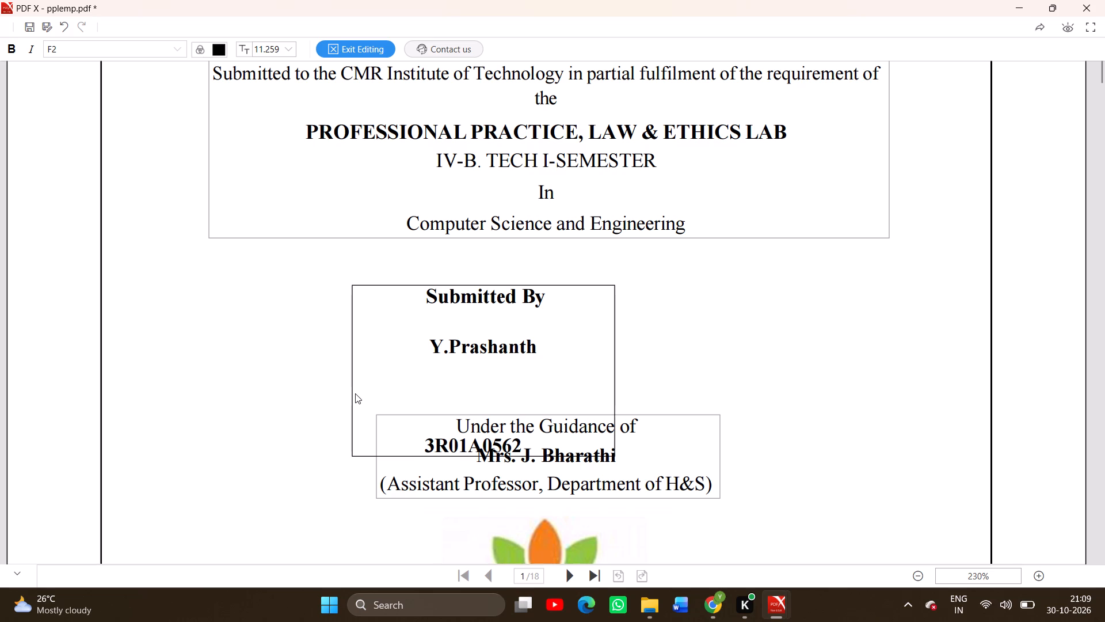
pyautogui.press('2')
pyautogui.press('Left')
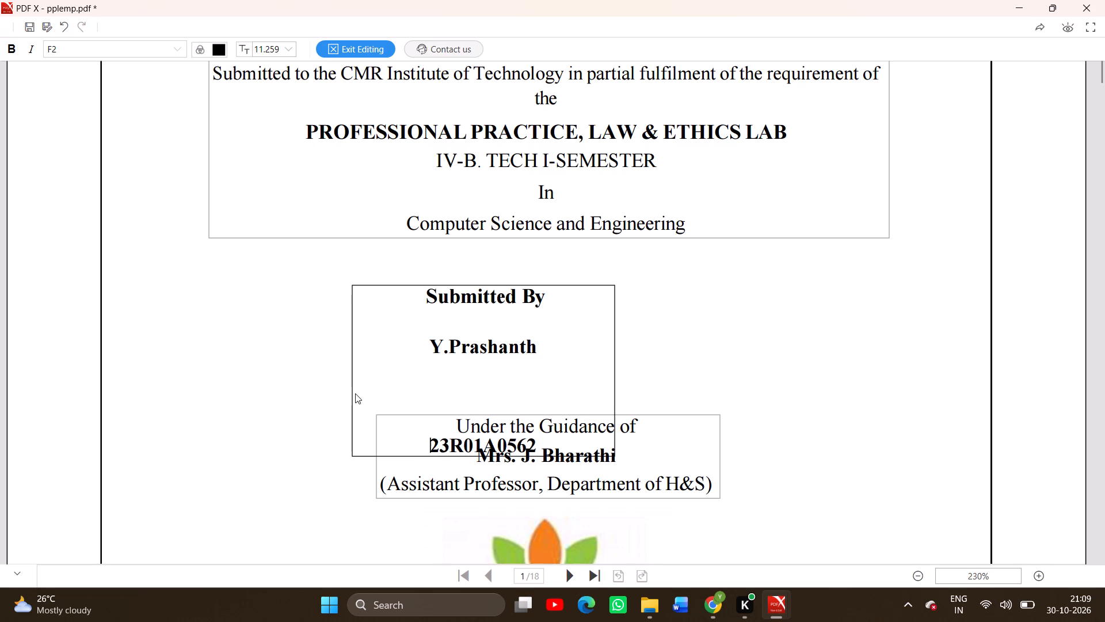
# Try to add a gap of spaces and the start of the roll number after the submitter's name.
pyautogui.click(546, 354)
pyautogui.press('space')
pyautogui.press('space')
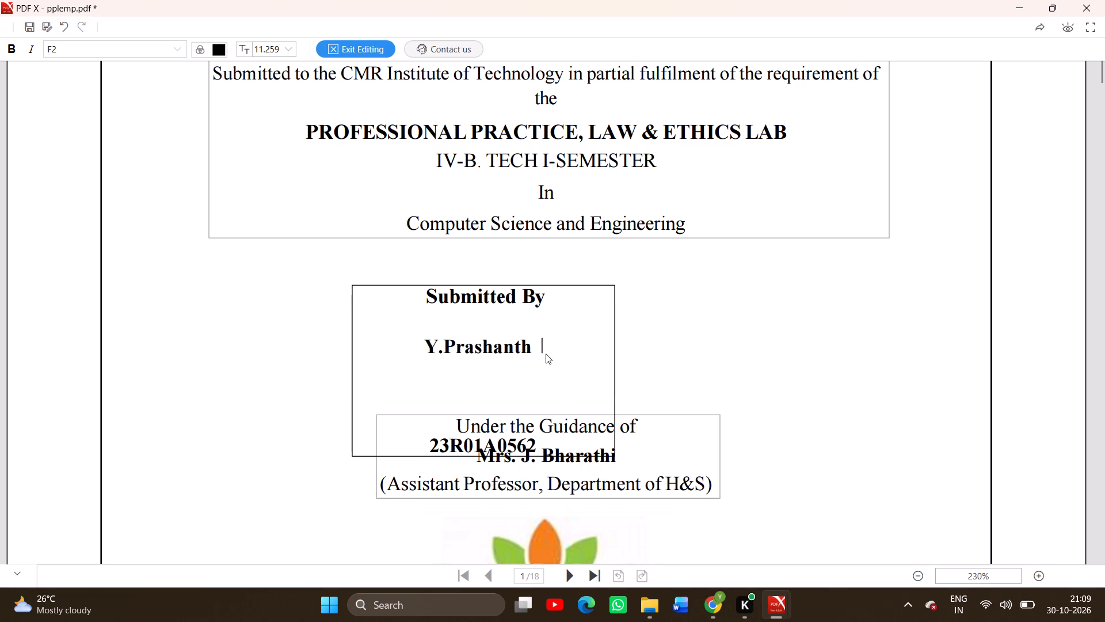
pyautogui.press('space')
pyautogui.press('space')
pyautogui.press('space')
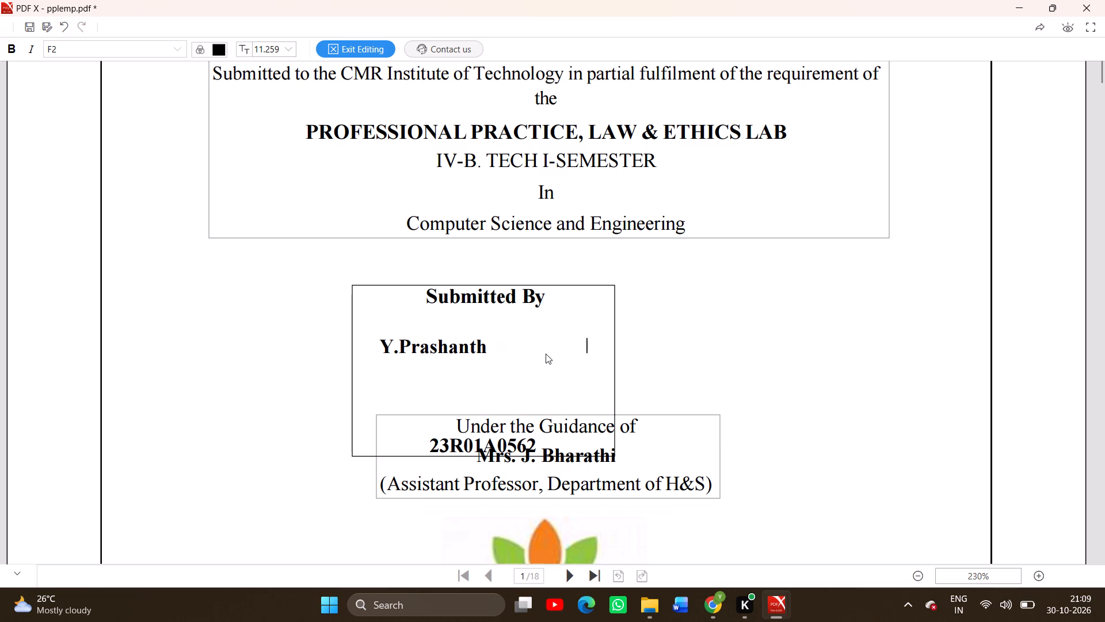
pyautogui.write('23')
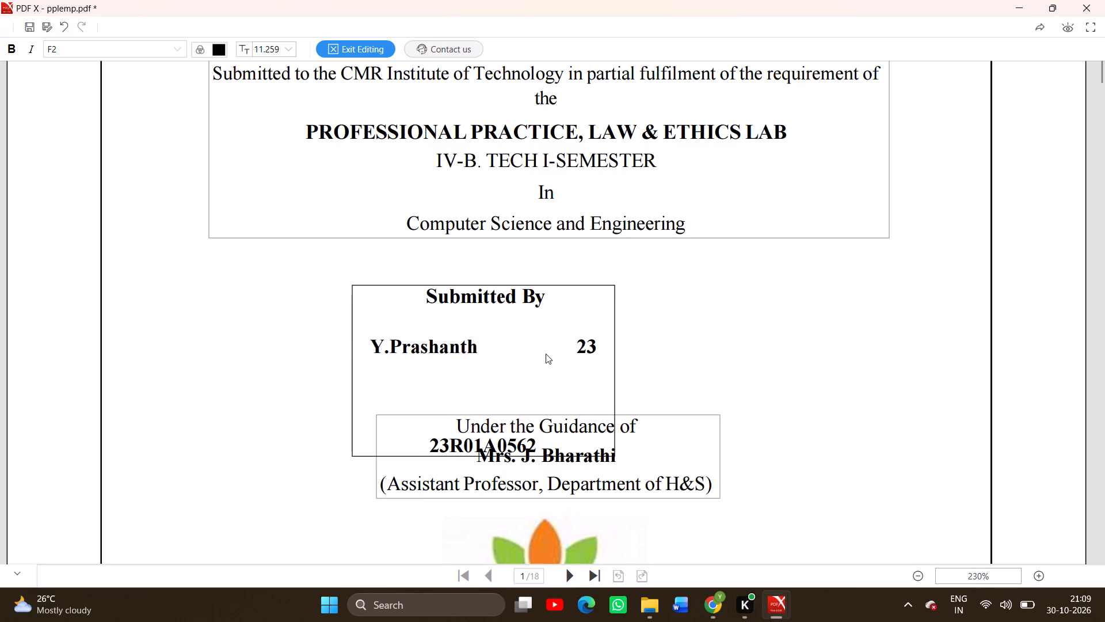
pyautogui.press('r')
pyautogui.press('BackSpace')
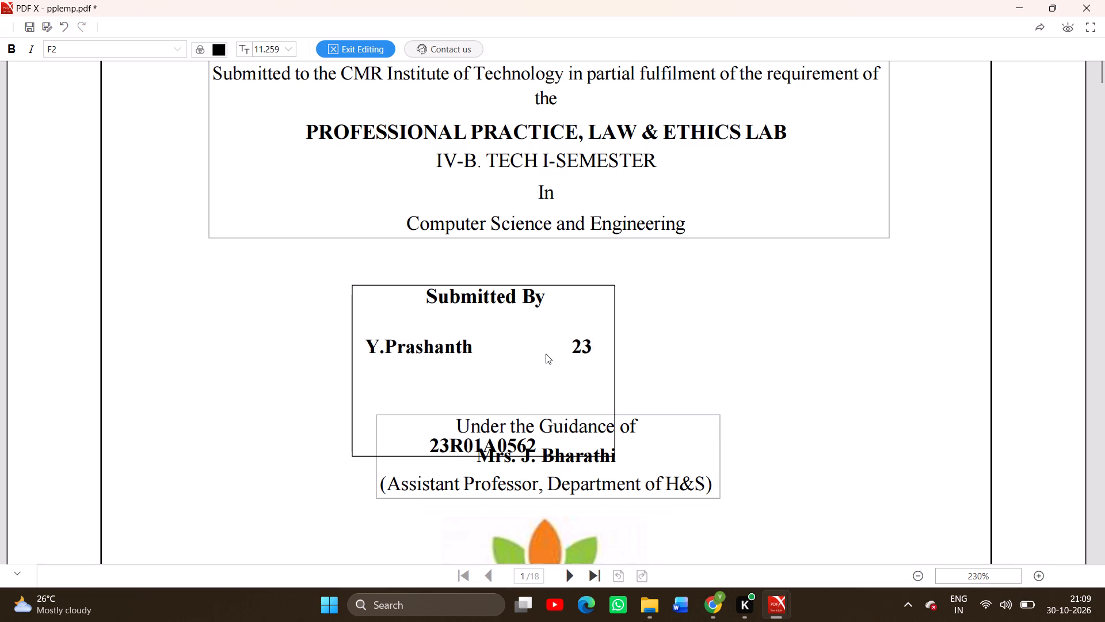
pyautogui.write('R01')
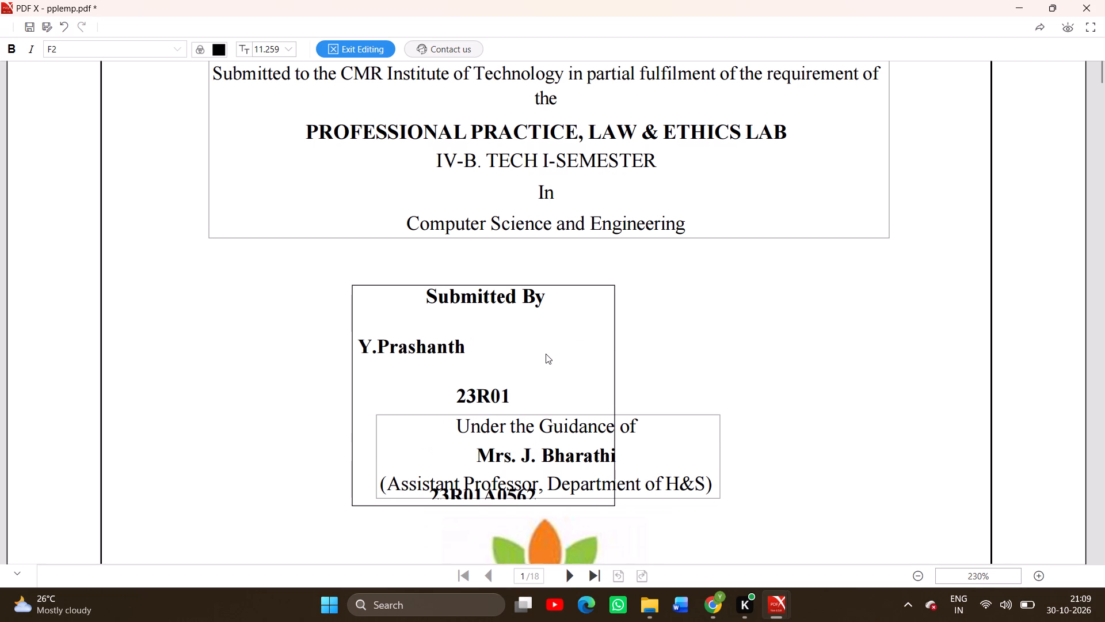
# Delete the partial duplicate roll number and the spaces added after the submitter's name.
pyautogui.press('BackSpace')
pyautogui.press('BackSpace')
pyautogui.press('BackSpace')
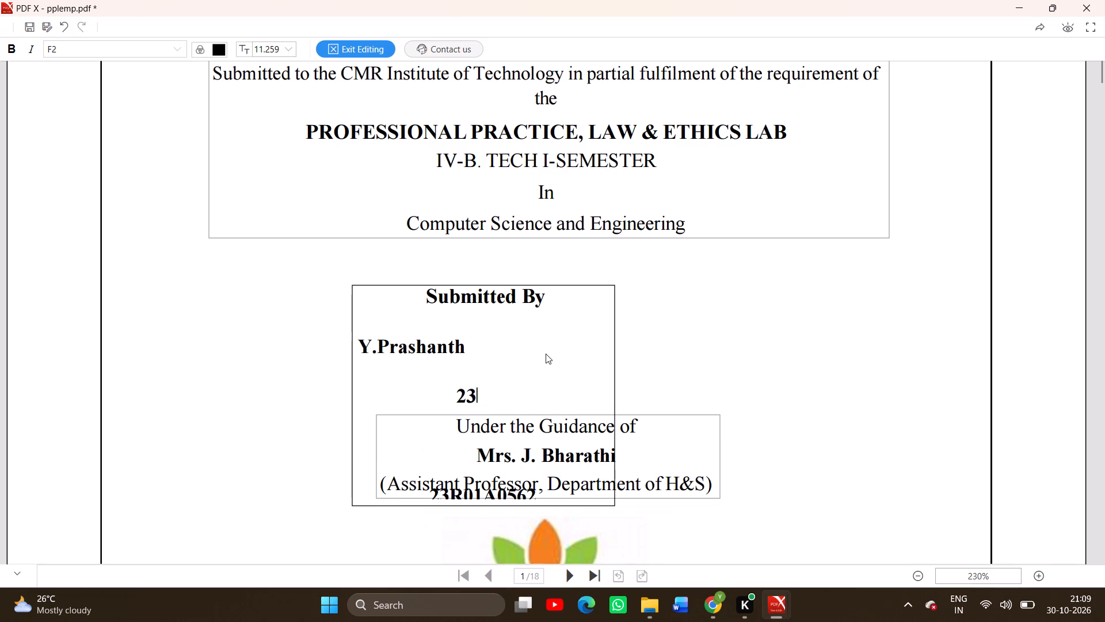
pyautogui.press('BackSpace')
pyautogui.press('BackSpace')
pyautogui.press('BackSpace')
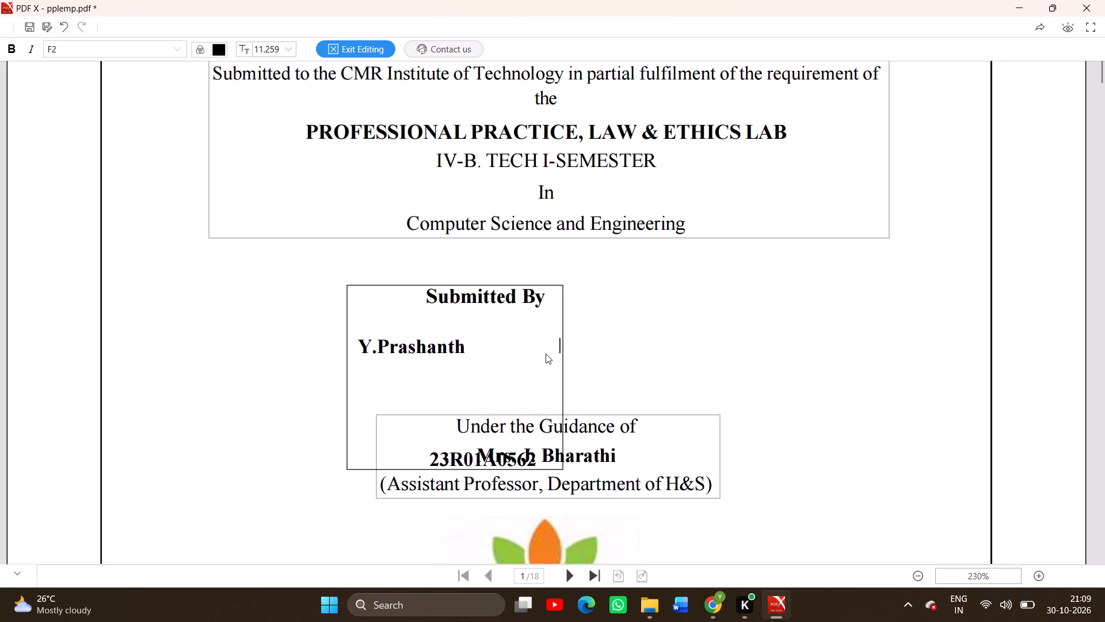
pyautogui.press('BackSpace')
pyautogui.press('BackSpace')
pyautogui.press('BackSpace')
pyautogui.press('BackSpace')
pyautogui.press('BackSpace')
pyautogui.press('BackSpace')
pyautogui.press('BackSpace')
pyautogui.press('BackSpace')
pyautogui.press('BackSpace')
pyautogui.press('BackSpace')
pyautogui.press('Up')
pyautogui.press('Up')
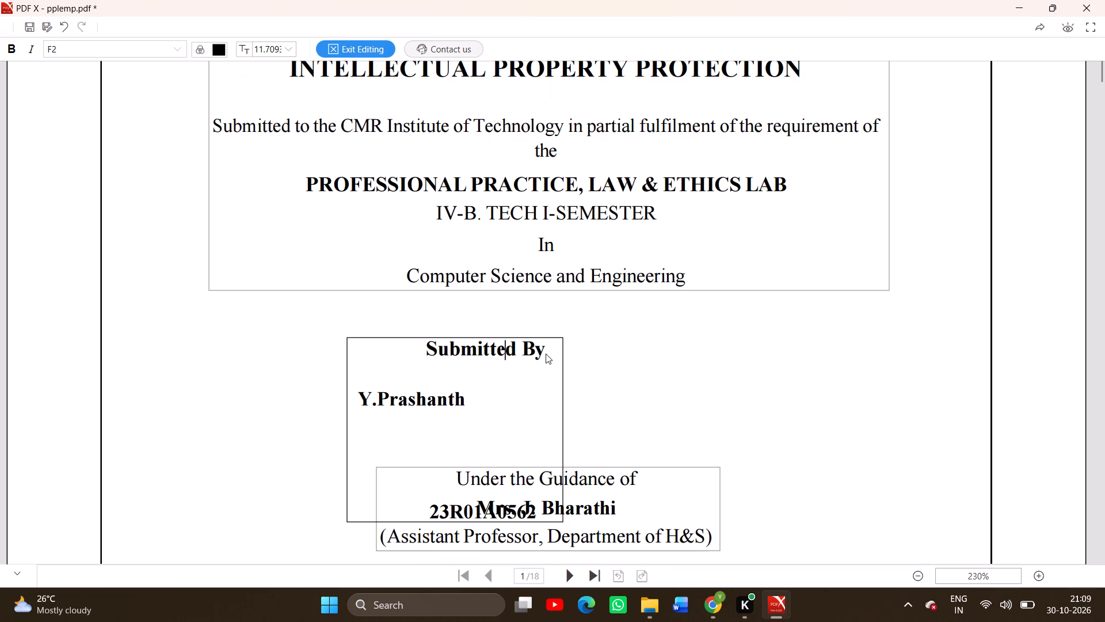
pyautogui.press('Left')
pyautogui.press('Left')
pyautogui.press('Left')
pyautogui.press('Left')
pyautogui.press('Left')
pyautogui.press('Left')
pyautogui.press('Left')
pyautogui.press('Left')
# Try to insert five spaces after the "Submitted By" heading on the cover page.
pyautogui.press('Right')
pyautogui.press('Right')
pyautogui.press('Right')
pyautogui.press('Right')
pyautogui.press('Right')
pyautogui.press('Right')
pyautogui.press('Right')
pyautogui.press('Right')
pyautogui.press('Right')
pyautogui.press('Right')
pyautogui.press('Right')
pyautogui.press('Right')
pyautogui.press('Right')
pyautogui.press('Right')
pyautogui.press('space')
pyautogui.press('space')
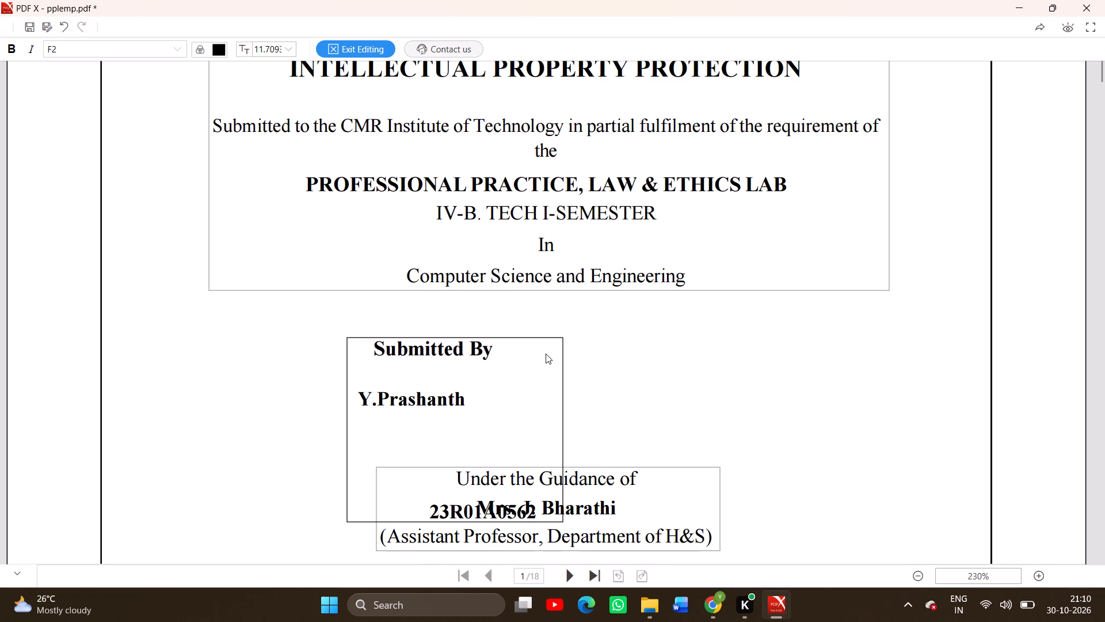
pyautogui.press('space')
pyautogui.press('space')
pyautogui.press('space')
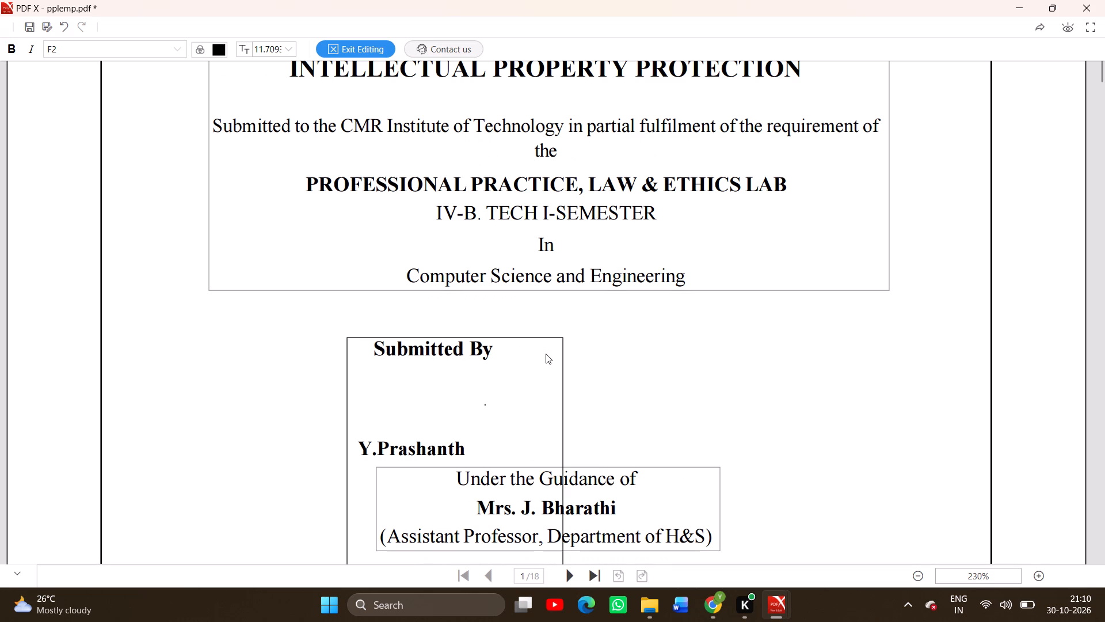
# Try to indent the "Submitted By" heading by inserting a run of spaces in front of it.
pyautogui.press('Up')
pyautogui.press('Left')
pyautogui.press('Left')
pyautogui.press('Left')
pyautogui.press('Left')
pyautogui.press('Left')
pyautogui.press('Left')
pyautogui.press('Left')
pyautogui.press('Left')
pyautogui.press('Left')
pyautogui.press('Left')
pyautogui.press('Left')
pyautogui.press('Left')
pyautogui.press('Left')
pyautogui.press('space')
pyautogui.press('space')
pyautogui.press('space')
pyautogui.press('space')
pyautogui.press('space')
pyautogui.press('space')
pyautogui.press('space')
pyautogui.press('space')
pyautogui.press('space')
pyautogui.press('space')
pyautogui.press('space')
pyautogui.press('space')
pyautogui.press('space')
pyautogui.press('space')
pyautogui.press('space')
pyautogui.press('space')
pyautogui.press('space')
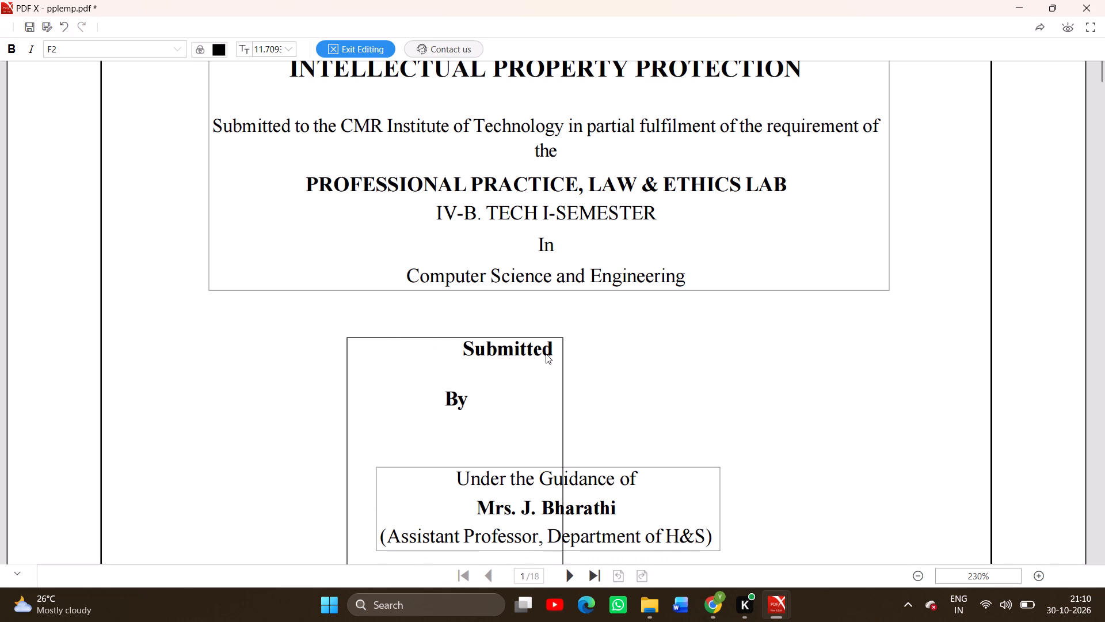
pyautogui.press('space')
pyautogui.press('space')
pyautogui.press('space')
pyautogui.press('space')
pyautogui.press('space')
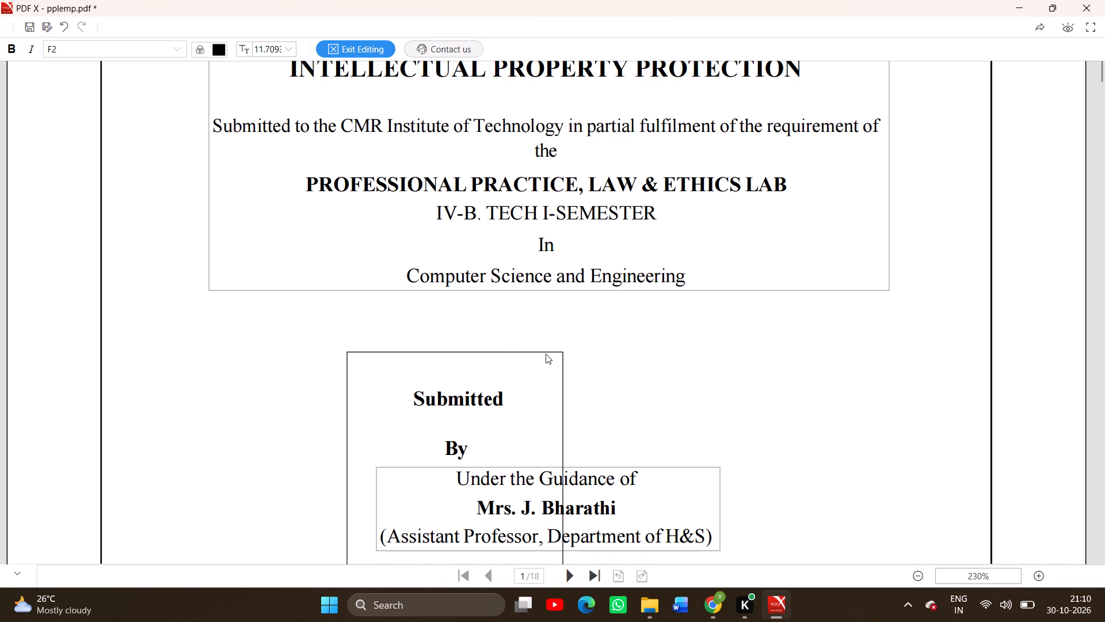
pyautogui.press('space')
# Undo the edits in the submitter block back to the original student's name and roll number on one line.
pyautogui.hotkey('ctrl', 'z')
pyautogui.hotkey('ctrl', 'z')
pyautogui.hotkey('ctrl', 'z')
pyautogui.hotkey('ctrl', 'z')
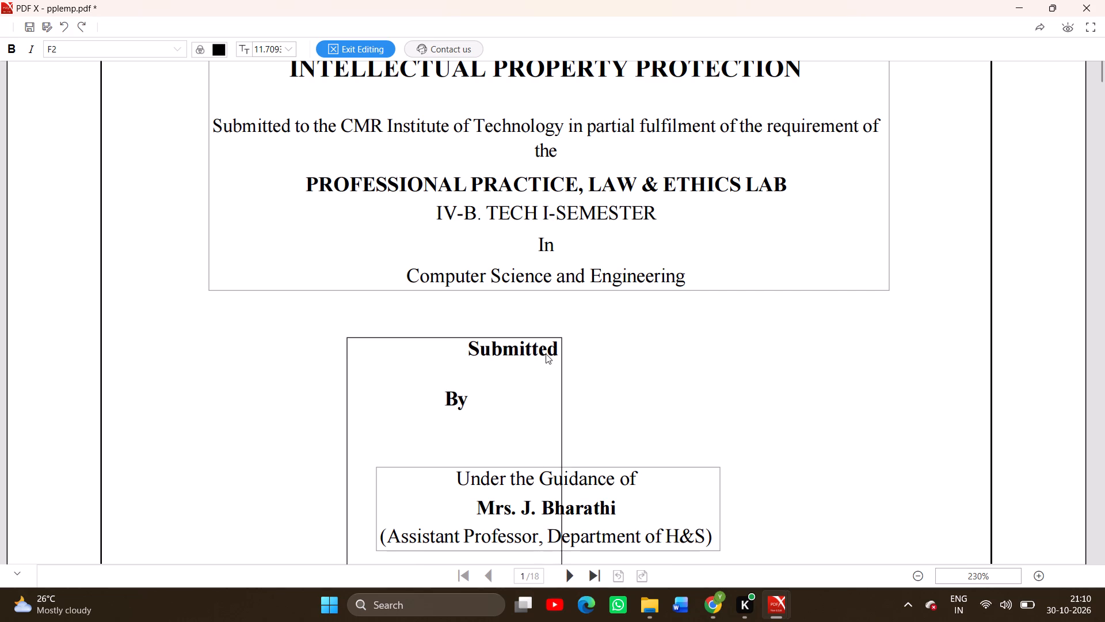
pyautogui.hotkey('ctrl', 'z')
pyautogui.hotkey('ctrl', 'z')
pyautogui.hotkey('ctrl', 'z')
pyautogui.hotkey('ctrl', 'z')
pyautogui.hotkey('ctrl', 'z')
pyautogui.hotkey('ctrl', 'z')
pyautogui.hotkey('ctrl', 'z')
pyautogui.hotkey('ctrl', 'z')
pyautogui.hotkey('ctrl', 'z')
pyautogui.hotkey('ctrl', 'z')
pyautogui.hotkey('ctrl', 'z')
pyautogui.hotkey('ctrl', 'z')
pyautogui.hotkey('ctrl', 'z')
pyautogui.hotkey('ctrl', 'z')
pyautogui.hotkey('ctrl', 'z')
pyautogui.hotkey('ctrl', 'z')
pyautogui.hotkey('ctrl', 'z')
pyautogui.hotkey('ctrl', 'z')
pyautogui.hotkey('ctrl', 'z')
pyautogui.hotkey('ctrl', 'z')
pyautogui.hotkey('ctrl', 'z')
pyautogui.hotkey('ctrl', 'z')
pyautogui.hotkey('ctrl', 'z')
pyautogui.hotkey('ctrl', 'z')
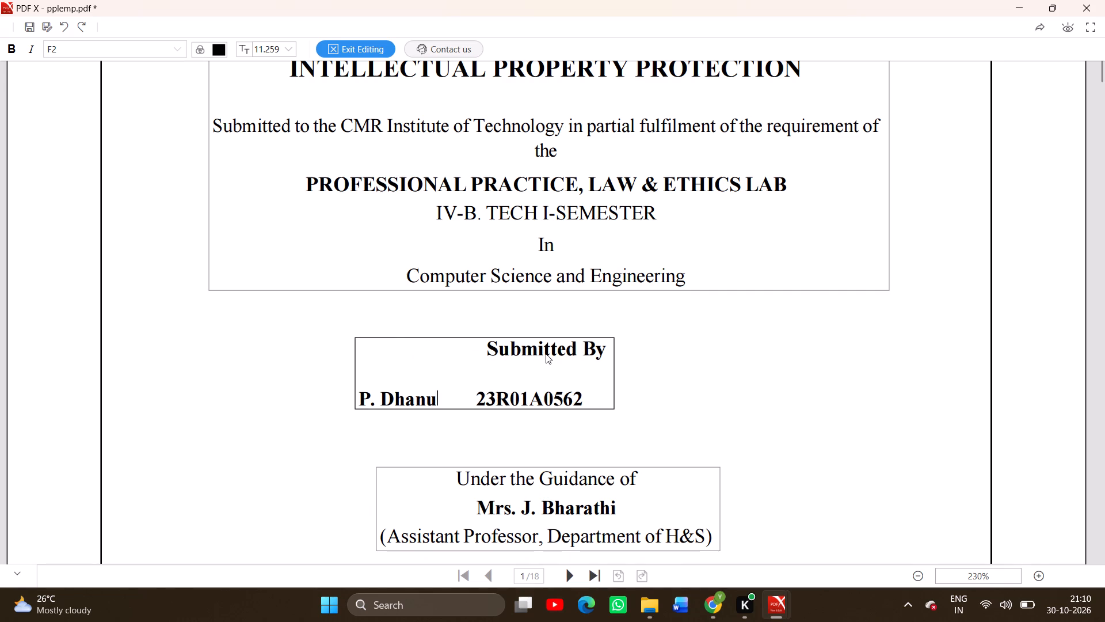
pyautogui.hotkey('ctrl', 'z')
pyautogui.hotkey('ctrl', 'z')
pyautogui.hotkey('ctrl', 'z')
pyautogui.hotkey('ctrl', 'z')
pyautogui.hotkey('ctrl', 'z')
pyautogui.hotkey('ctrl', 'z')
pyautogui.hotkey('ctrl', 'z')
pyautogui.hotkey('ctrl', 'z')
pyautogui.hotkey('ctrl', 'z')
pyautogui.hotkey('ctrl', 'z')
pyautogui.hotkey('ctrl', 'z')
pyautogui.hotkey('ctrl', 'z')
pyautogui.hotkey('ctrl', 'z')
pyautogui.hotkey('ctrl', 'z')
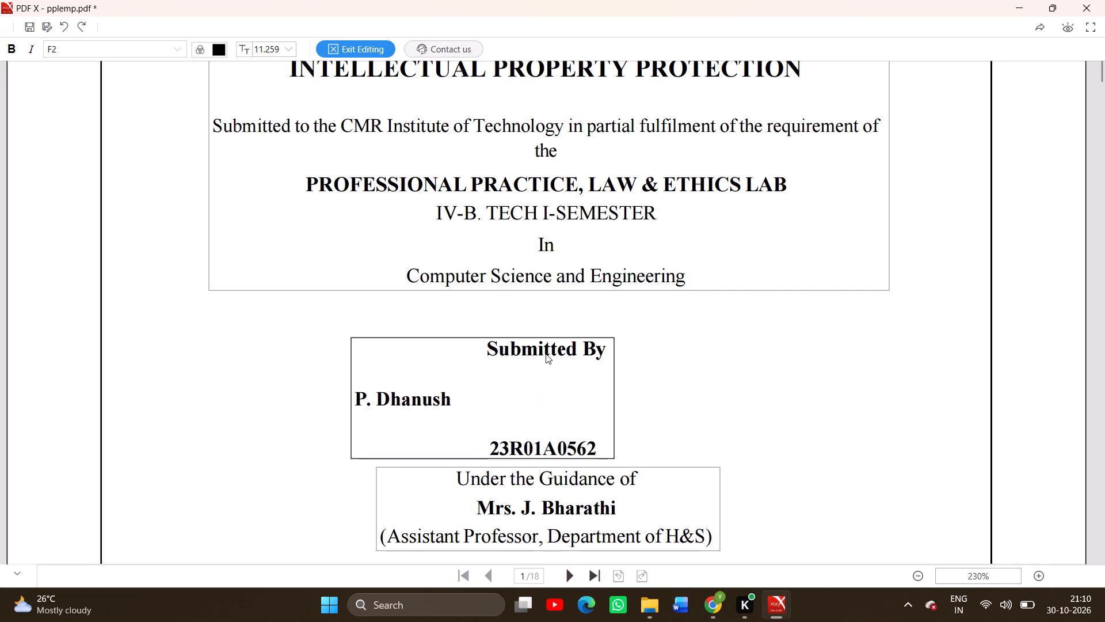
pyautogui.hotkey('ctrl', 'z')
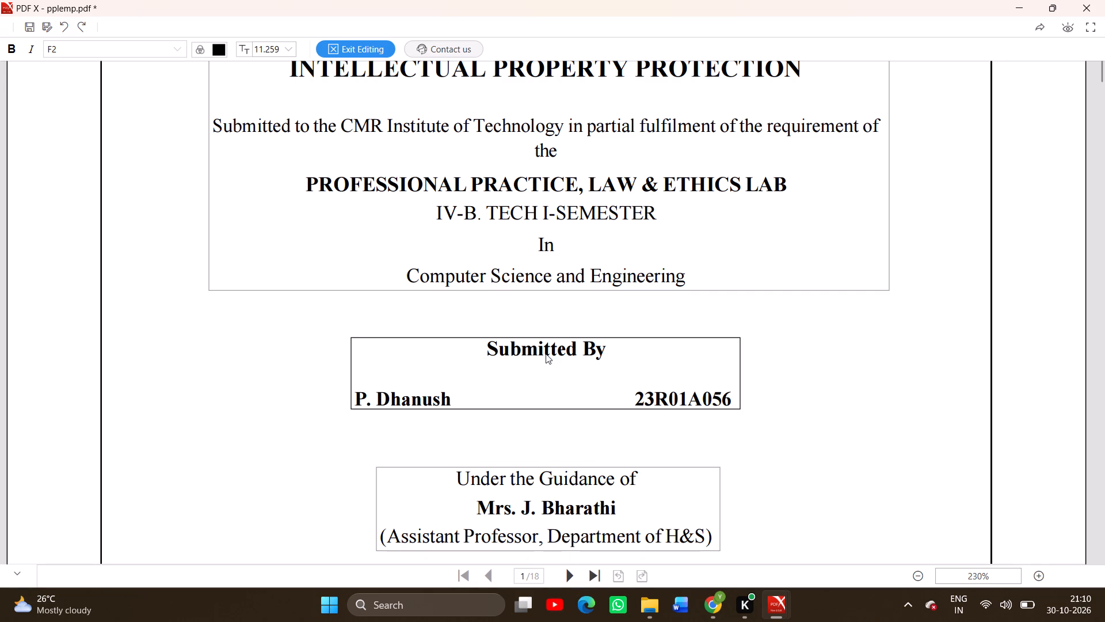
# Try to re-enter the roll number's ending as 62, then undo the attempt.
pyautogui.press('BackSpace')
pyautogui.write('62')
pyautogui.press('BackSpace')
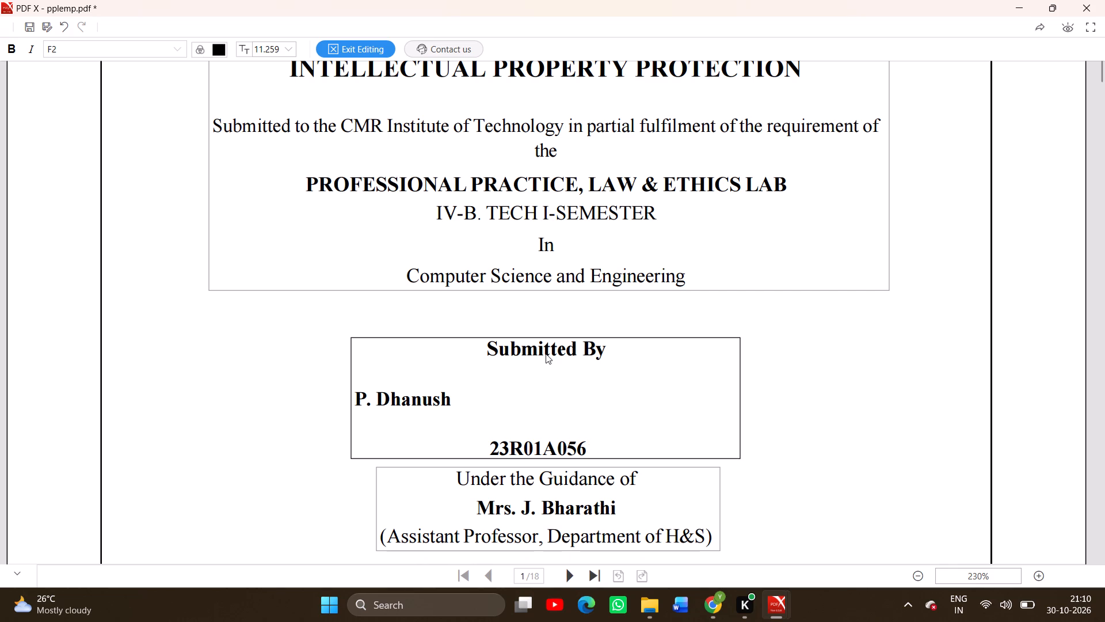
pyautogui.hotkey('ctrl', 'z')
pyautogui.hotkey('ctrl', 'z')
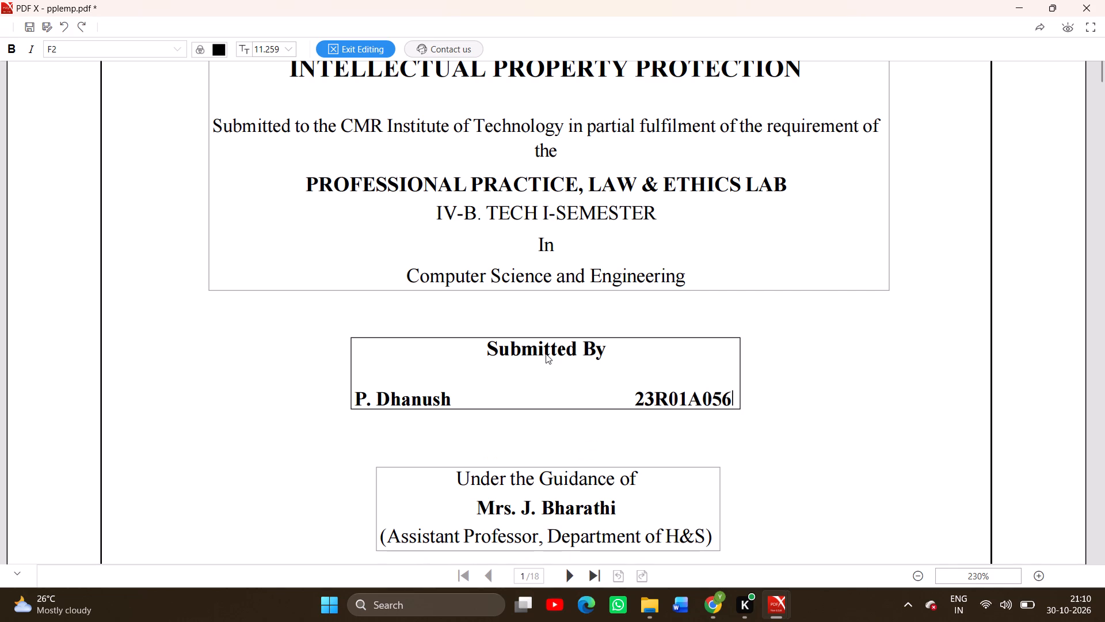
# Delete the gap between the submitter's name and the roll number under "Submitted By".
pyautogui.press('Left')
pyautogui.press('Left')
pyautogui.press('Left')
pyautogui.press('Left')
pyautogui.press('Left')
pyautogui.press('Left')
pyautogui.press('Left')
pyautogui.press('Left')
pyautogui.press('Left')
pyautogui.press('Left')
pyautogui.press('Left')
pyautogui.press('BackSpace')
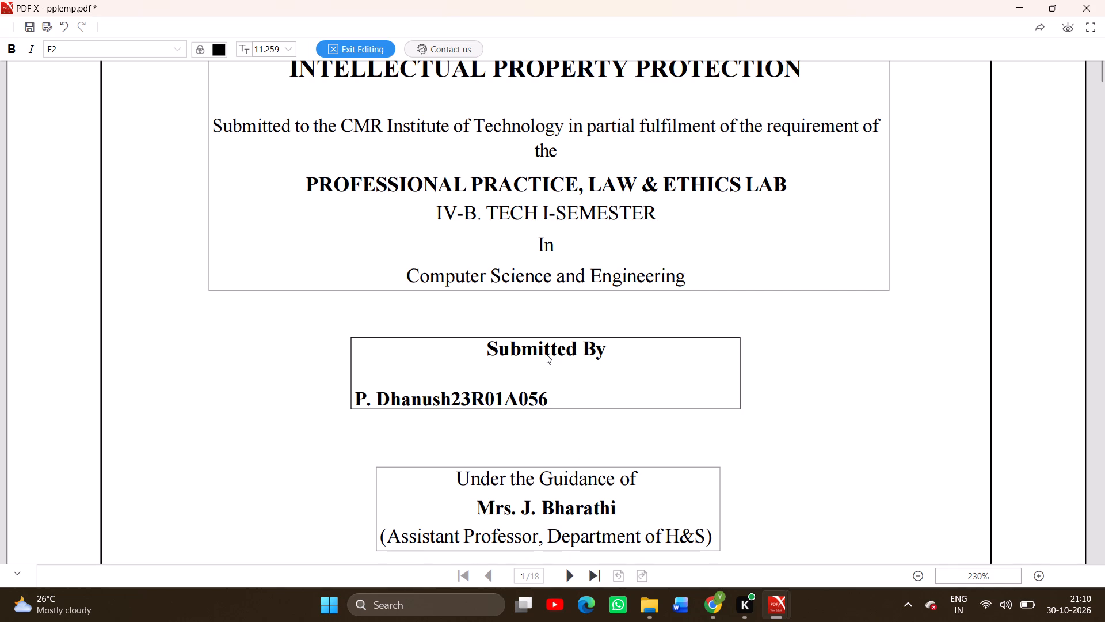
# Insert three spaces between the original submitter's name and the roll number.
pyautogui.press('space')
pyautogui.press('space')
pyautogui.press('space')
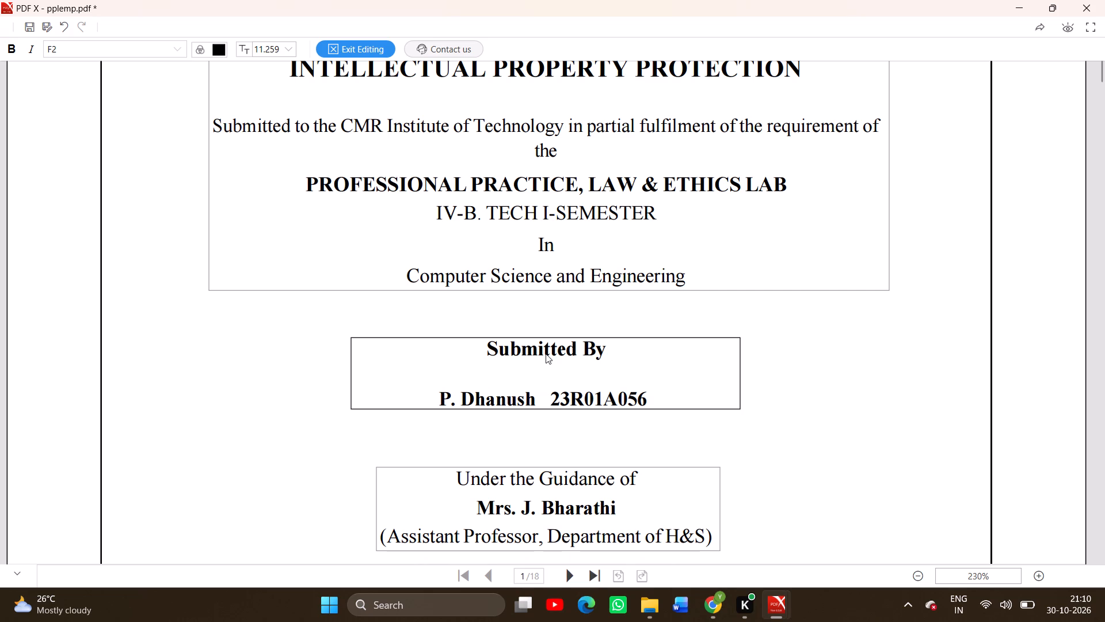
# Replace the original submitter's name under "Submitted By" with the new submitter's name, keeping the gap before the roll number.
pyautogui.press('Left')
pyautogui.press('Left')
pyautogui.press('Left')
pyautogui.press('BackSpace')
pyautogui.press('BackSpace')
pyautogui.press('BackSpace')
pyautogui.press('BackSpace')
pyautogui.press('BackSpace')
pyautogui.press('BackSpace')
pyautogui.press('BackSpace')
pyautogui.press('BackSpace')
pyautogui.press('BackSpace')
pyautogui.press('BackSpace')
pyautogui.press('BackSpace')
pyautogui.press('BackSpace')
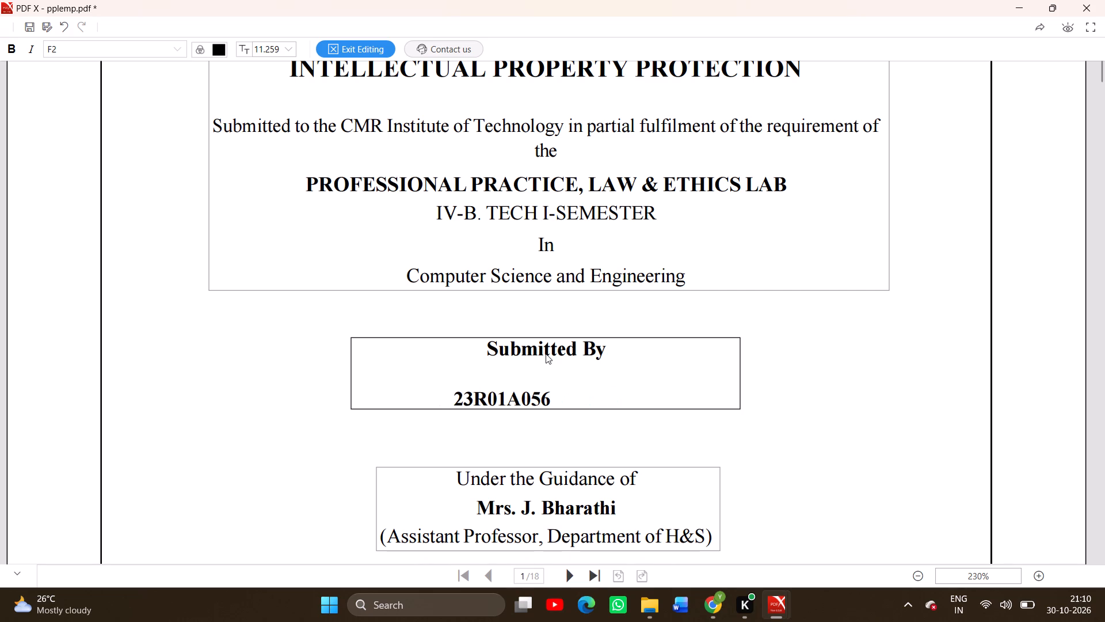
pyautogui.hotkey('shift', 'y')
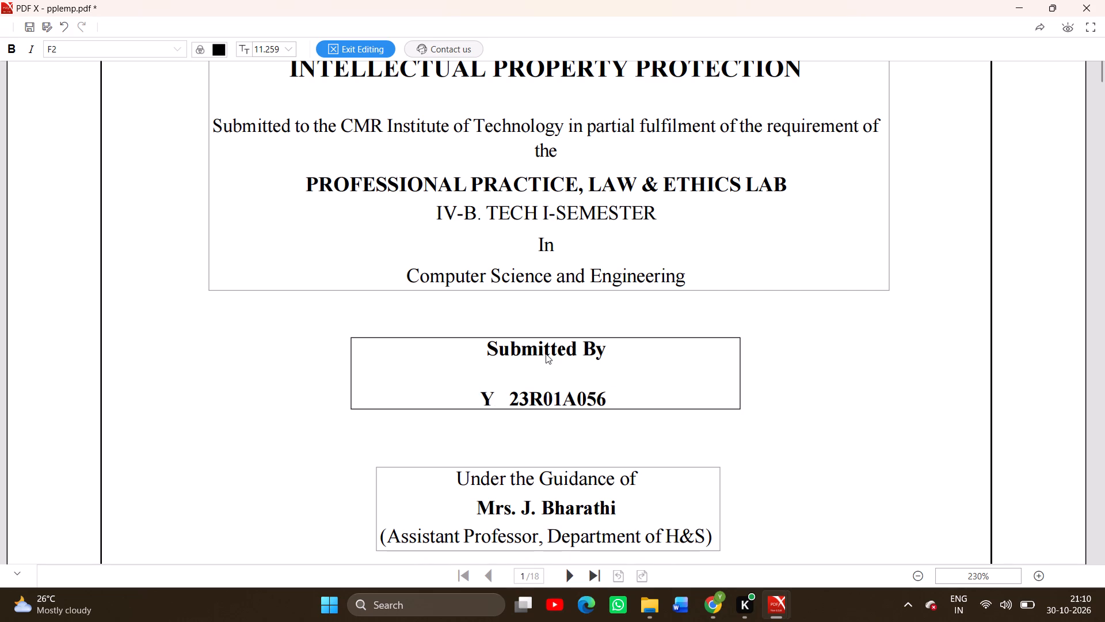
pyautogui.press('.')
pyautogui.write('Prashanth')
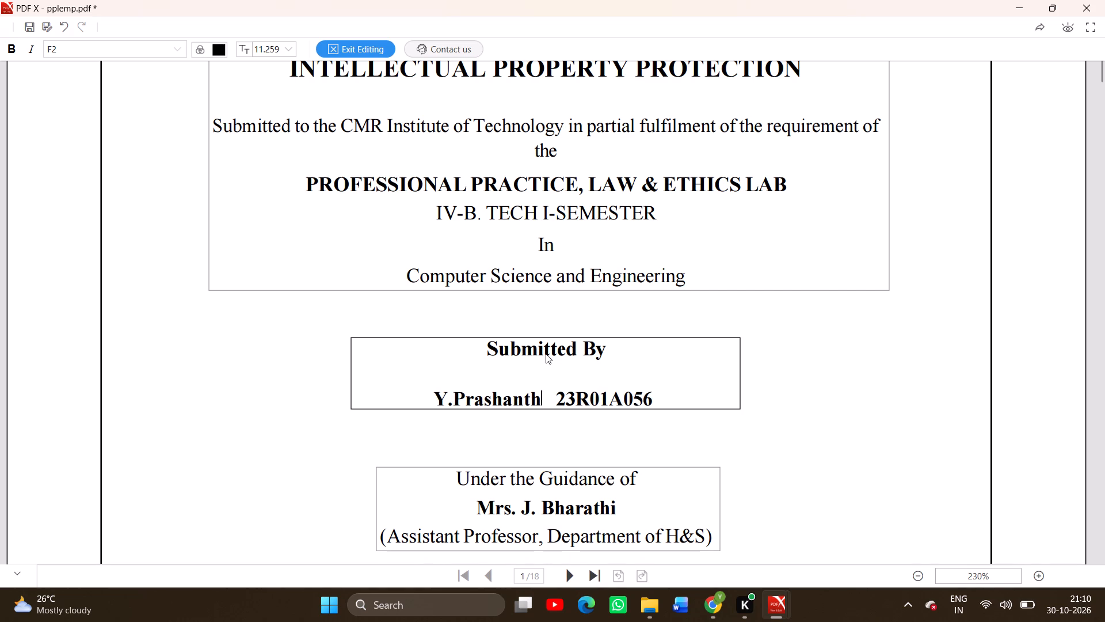
# Complete the roll number by adding its missing final digit.
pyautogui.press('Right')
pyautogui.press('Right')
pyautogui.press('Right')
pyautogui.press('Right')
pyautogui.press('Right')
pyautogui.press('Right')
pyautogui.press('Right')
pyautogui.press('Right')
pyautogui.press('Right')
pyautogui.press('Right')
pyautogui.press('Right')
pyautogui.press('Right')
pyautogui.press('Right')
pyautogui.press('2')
# Widen the gap between the submitter's name and the roll number by nine spaces.
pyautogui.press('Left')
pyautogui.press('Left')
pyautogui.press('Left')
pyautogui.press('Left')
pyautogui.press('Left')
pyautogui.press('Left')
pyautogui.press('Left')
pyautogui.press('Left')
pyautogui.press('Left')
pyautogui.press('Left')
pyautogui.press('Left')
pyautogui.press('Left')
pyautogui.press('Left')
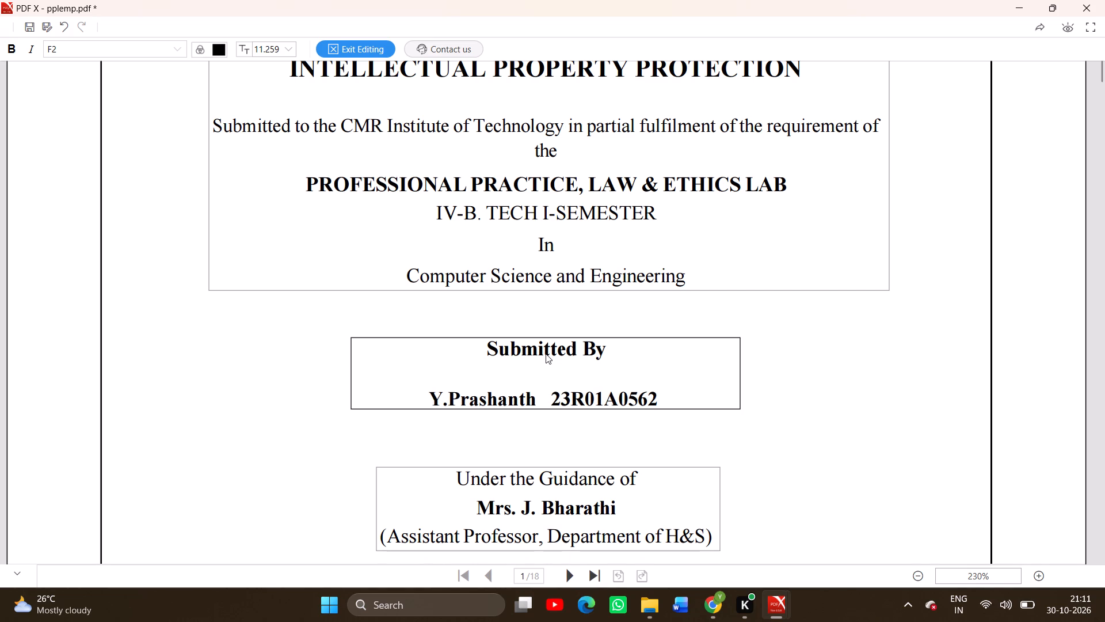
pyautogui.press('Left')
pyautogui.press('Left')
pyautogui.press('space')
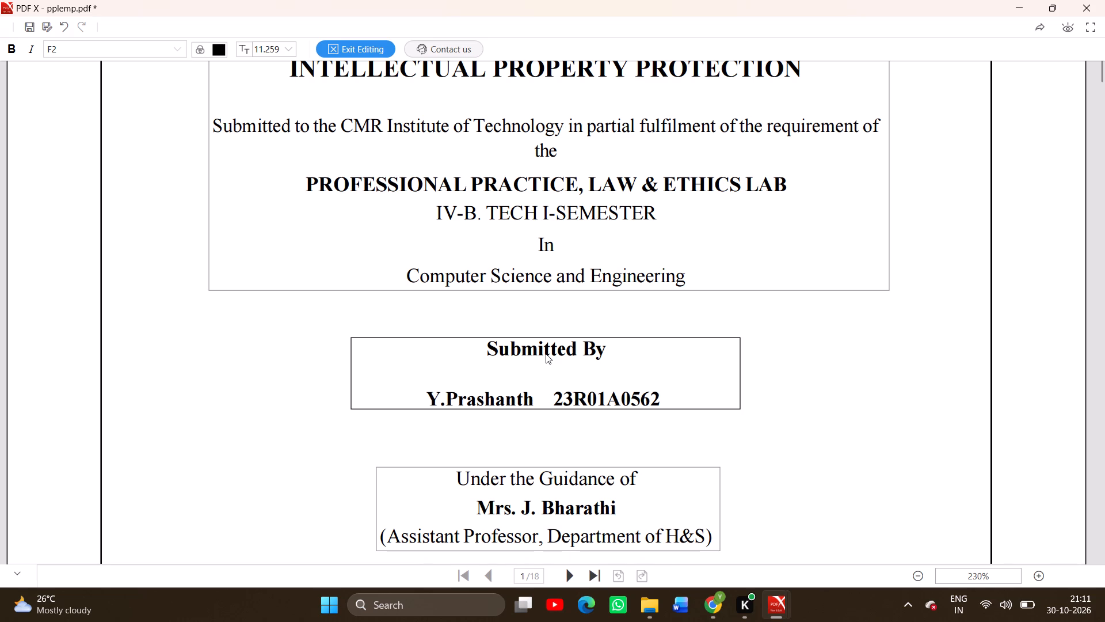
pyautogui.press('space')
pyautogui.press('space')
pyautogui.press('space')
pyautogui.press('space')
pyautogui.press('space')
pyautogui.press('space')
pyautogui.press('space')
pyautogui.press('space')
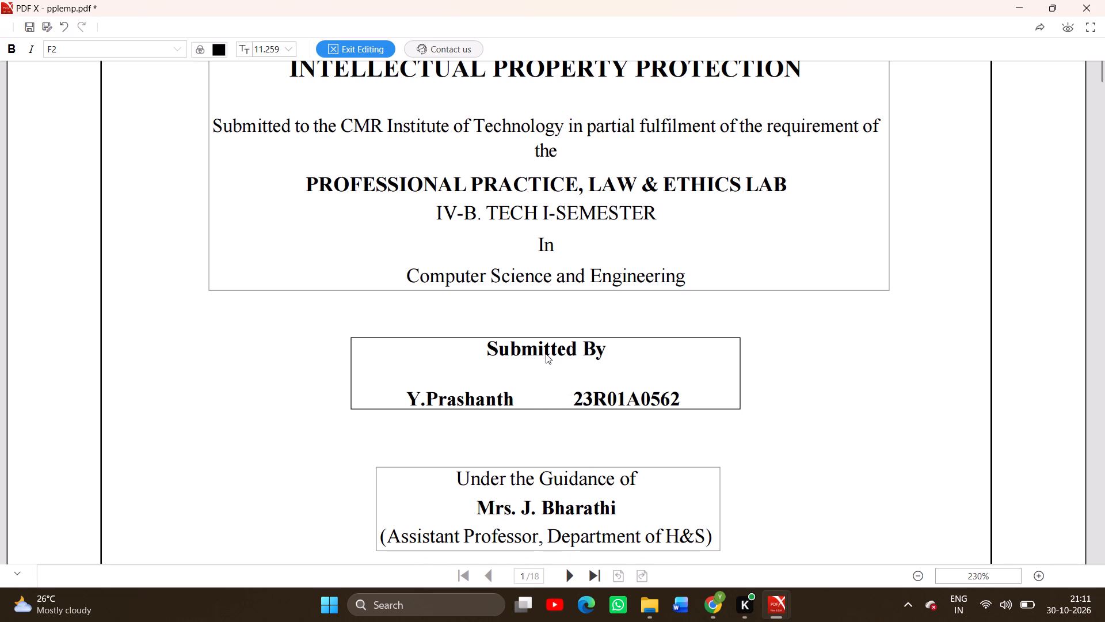
# Add 22 more spaces between the submitter's name and the roll number on the cover page, and undo the last edit.
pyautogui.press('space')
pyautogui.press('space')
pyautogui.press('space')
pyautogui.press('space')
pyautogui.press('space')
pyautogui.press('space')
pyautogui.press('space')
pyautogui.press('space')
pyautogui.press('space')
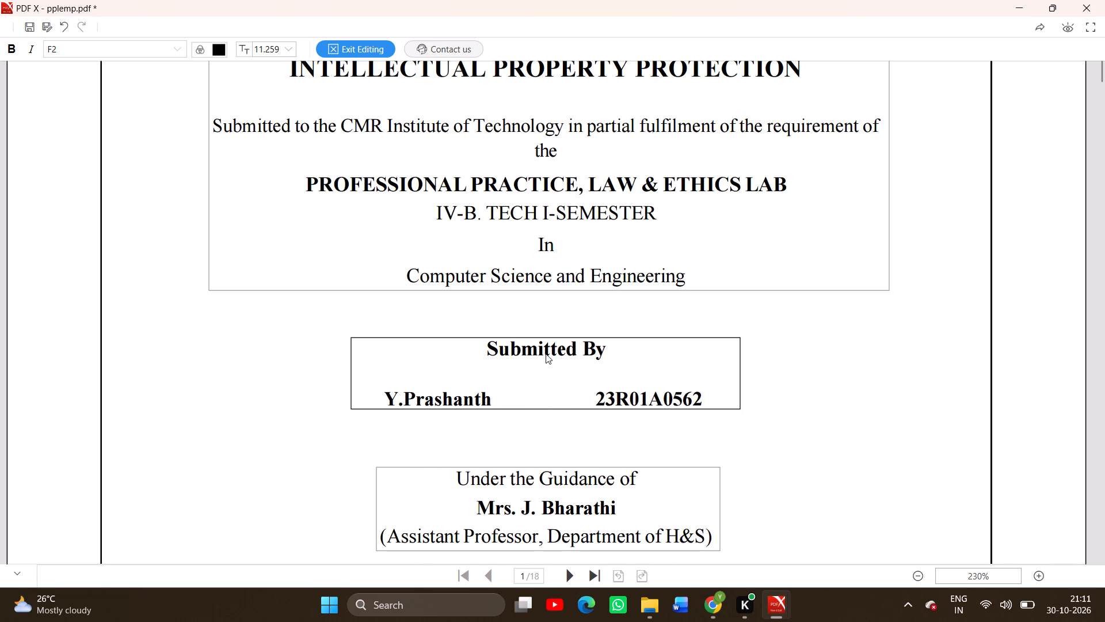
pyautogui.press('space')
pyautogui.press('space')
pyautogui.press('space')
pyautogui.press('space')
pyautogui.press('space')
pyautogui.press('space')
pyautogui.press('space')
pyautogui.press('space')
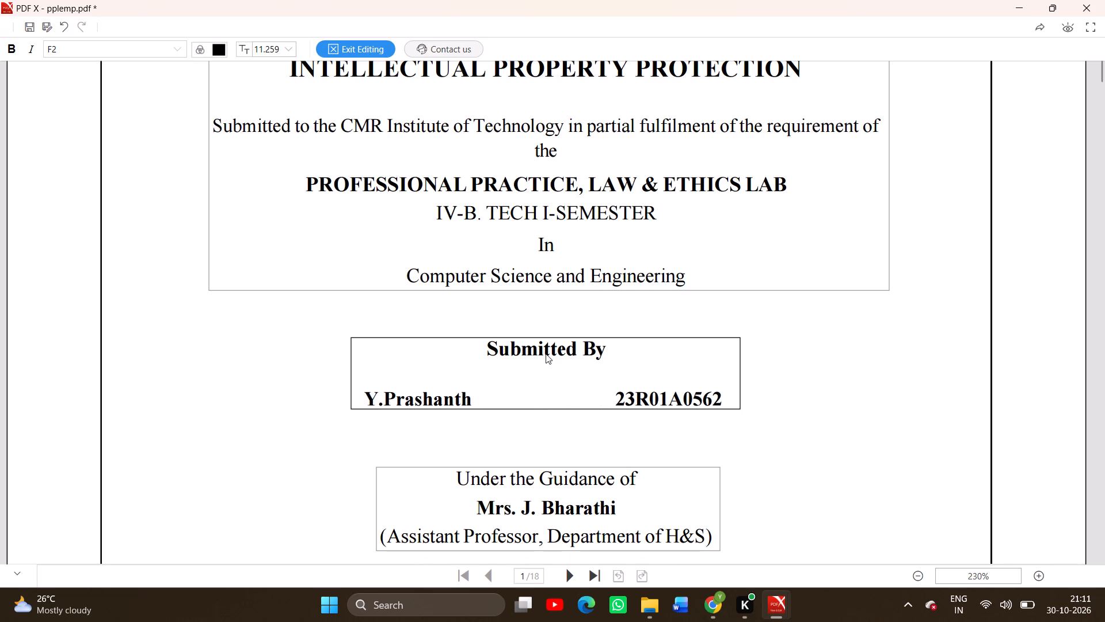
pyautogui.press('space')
pyautogui.press('space')
pyautogui.press('space')
pyautogui.press('space')
pyautogui.press('space')
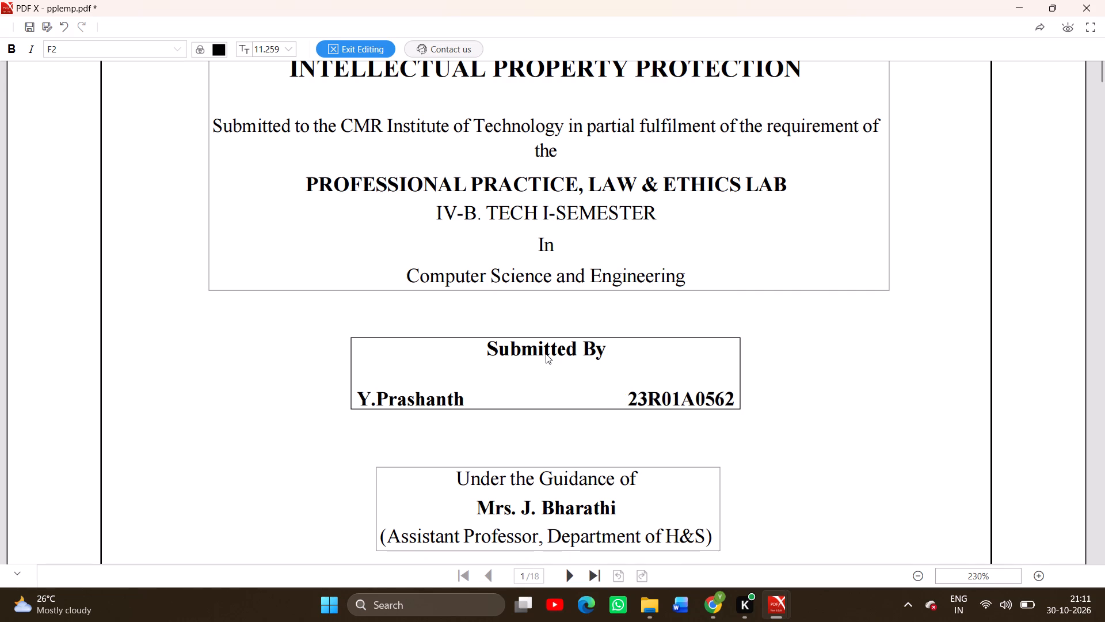
pyautogui.hotkey('ctrl', 'z')
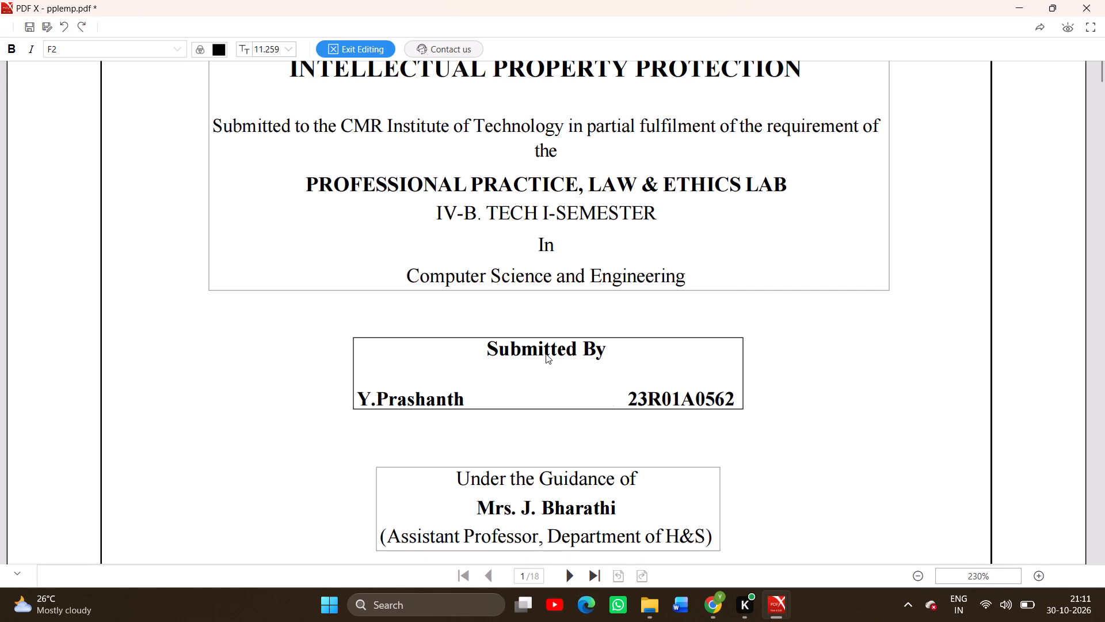
# Compare the submitter line on the cover page with the one on the certificate page.
pyautogui.scroll(2, 546, 354)
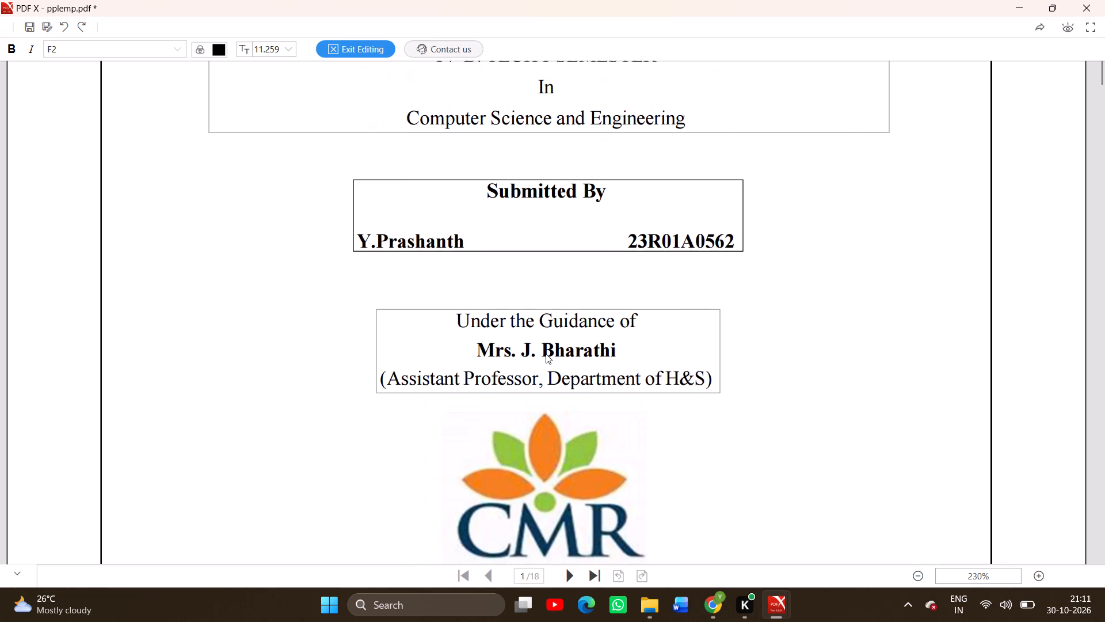
pyautogui.scroll(1, 546, 354)
pyautogui.scroll(-3, 546, 354)
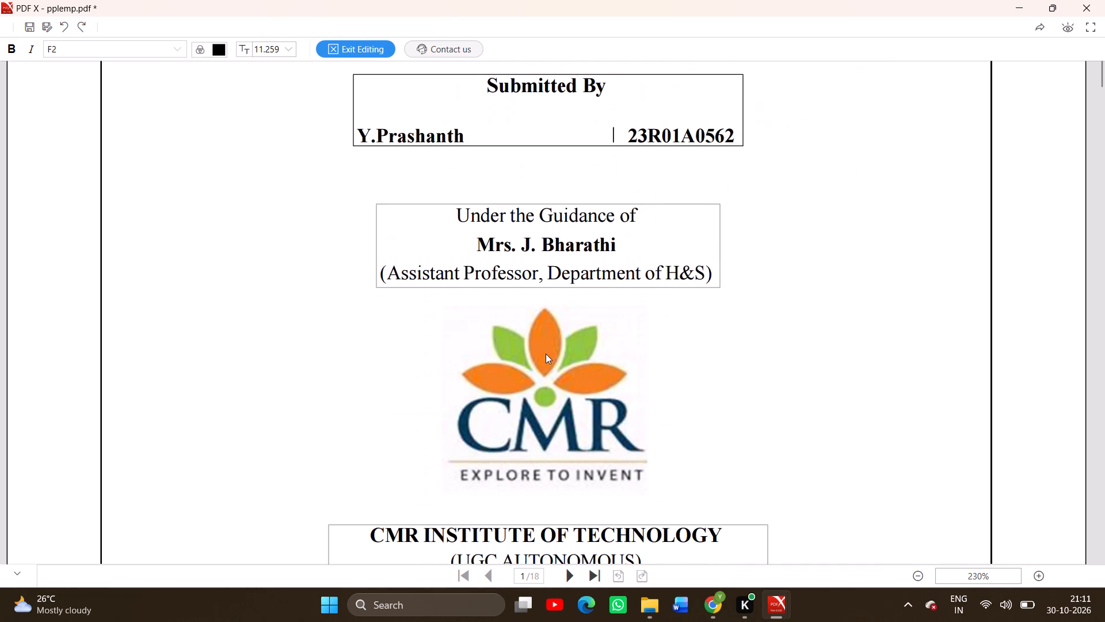
pyautogui.scroll(-4, 546, 354)
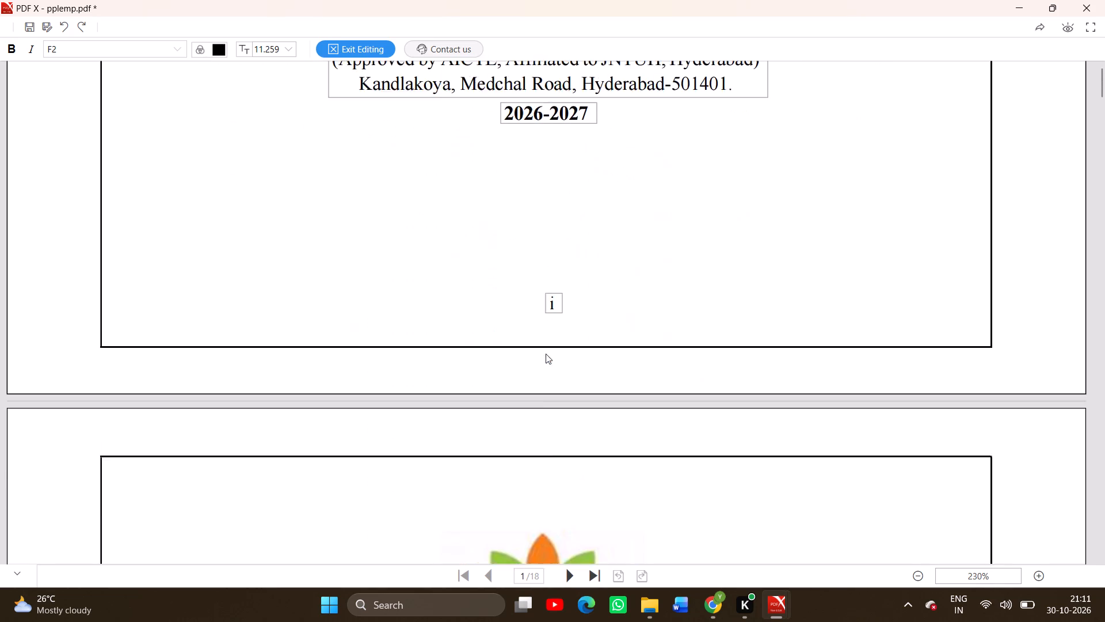
pyautogui.scroll(-13, 546, 354)
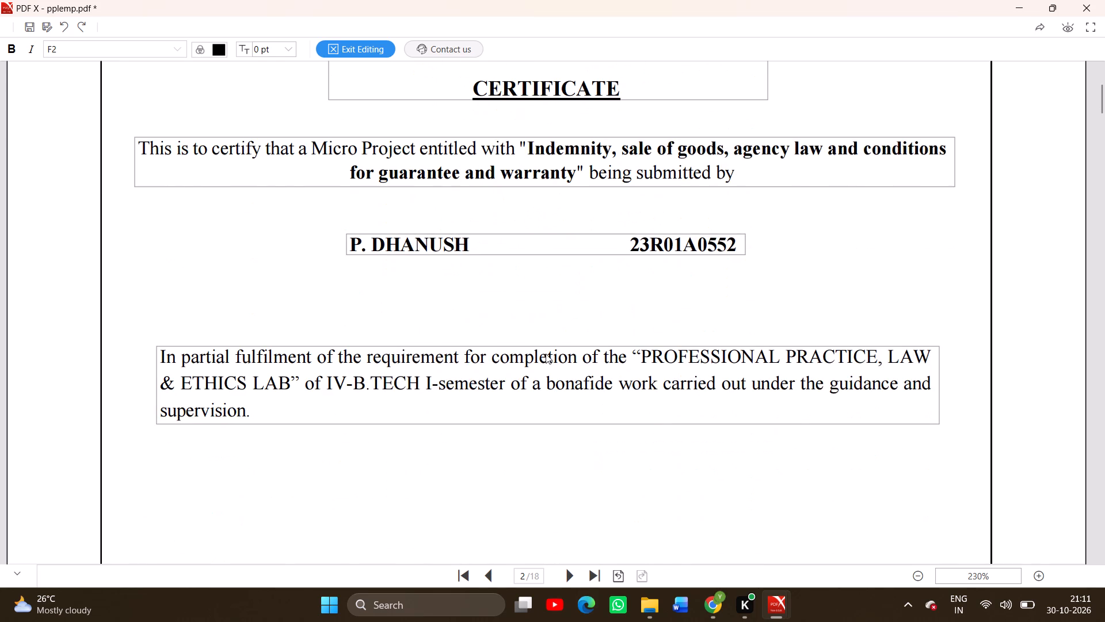
pyautogui.scroll(11, 473, 250)
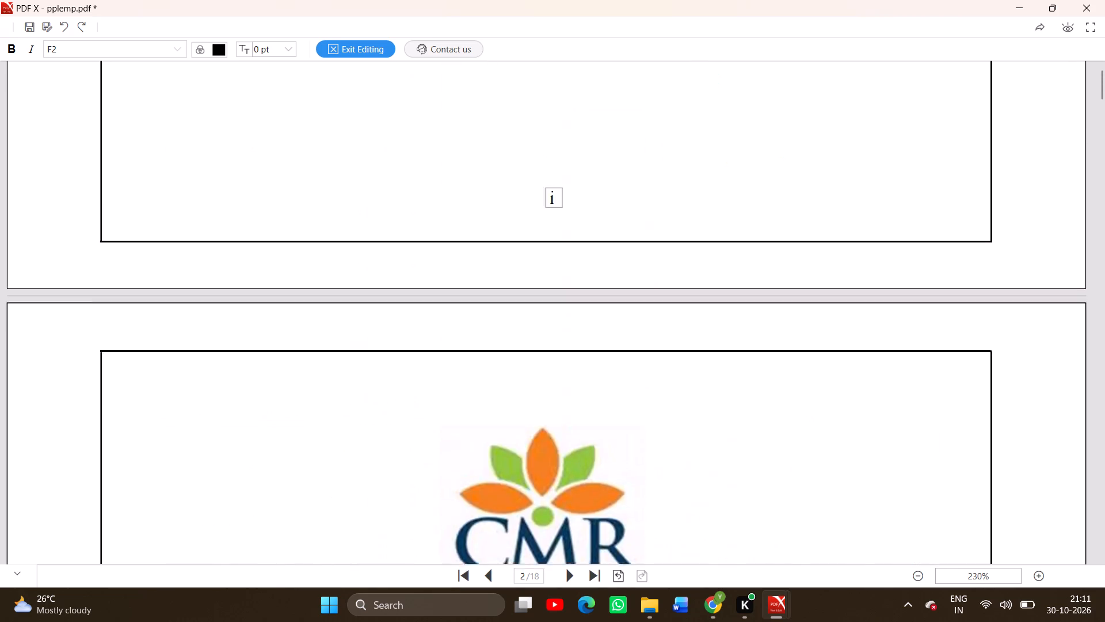
pyautogui.scroll(3, 473, 250)
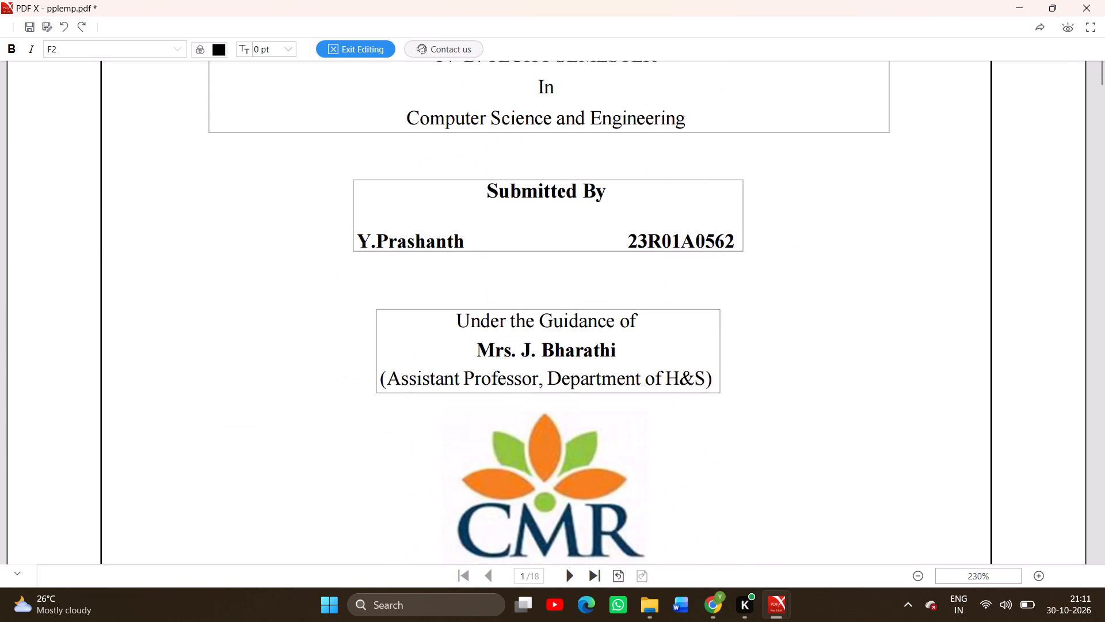
pyautogui.scroll(-19, 472, 249)
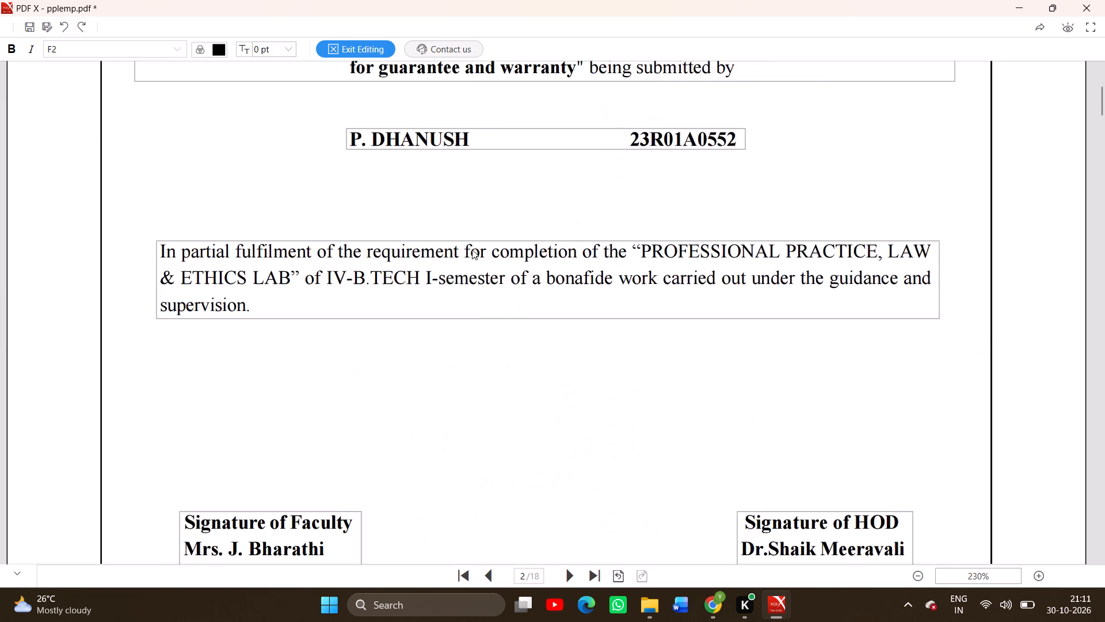
# Replace the original submitter's name on the certificate page with the new submitter's name, keeping the gap before the roll number.
pyautogui.scroll(2, 472, 249)
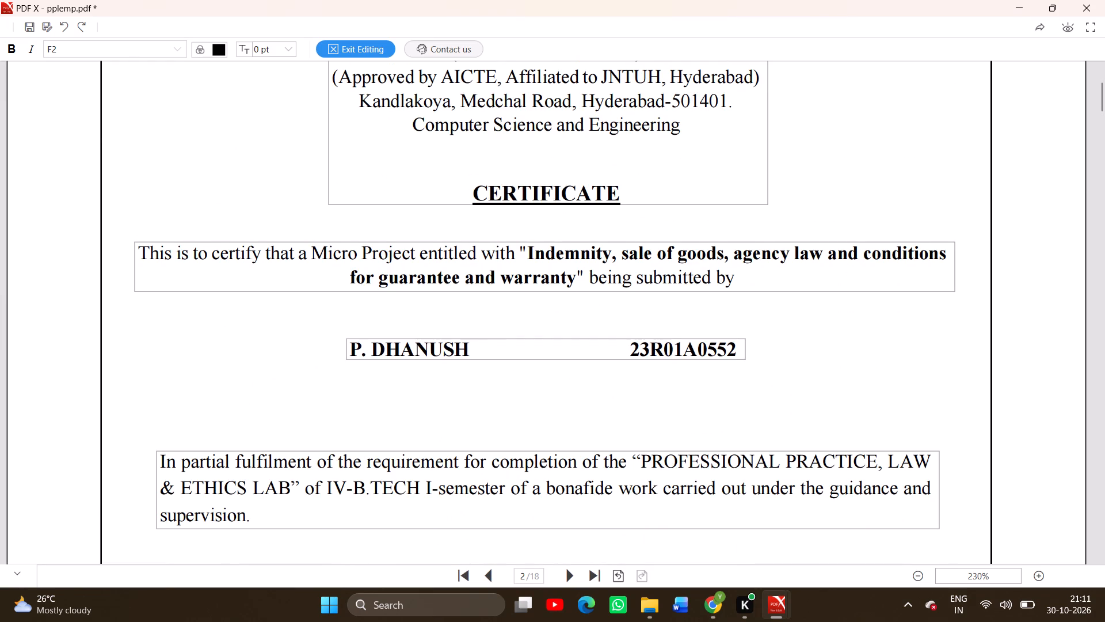
pyautogui.click(472, 350)
pyautogui.press('BackSpace')
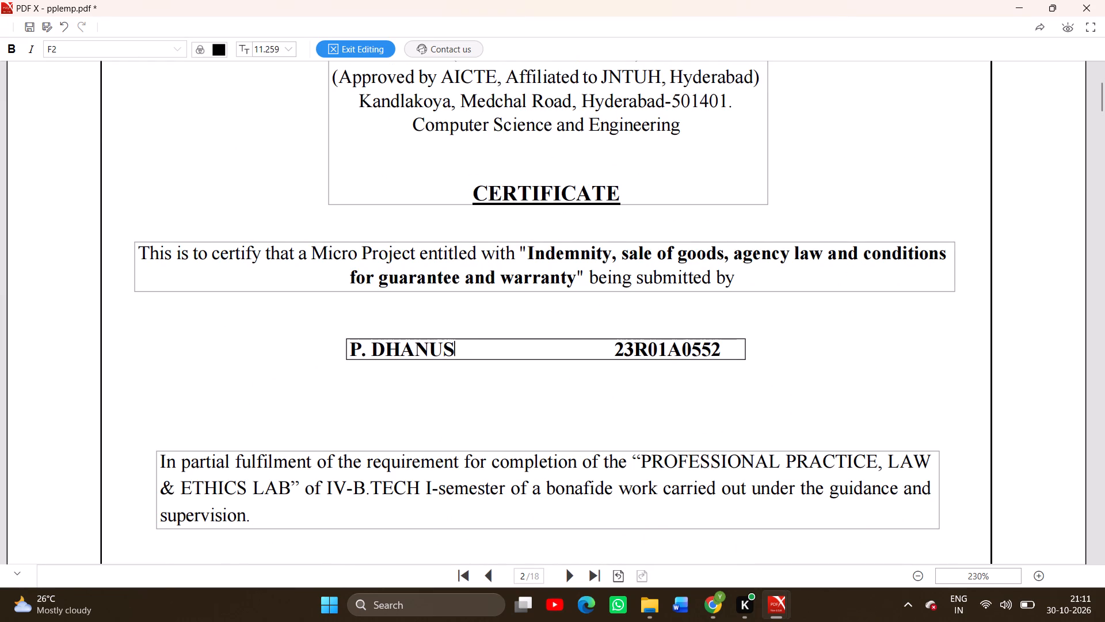
pyautogui.press('BackSpace')
pyautogui.press('BackSpace')
pyautogui.press('BackSpace')
pyautogui.press('BackSpace')
pyautogui.press('BackSpace')
pyautogui.press('BackSpace')
pyautogui.press('BackSpace')
pyautogui.press('BackSpace')
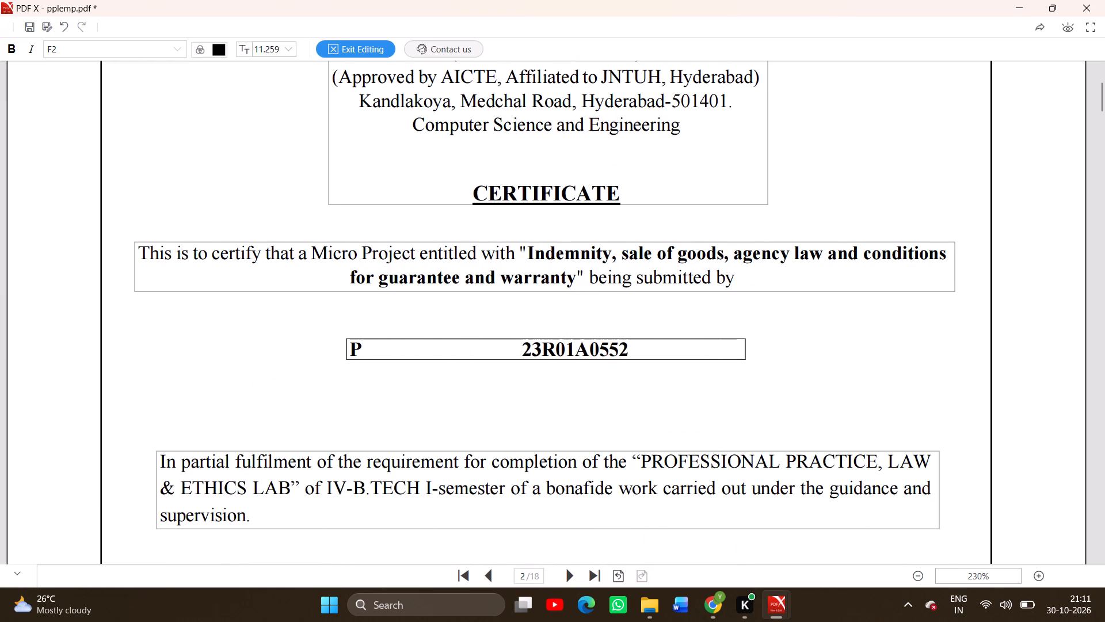
pyautogui.press('BackSpace')
pyautogui.hotkey('shift', 'y')
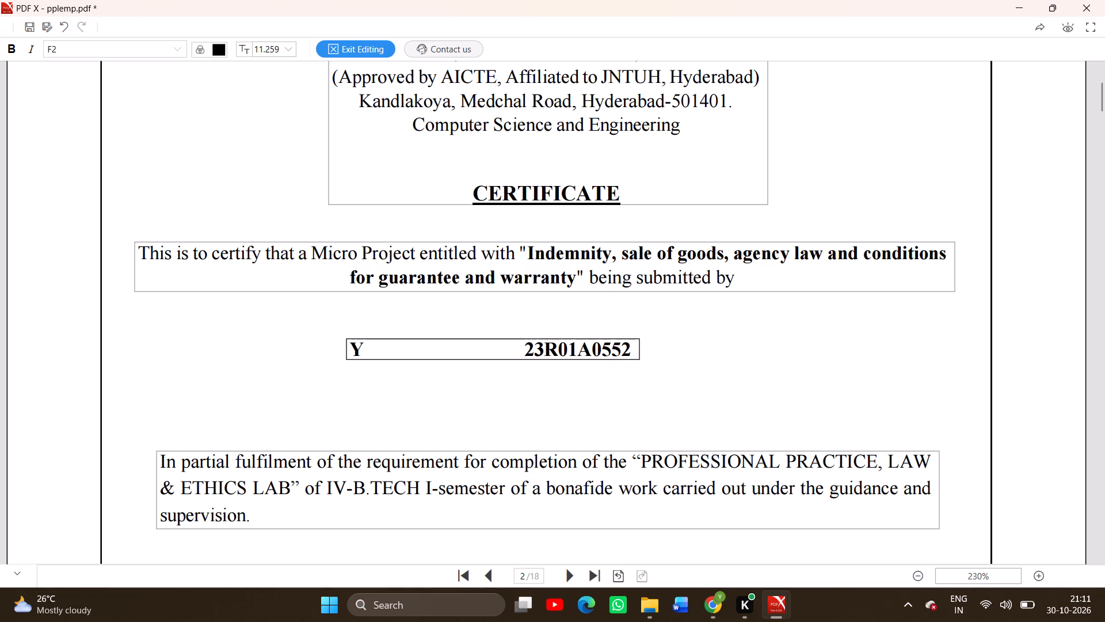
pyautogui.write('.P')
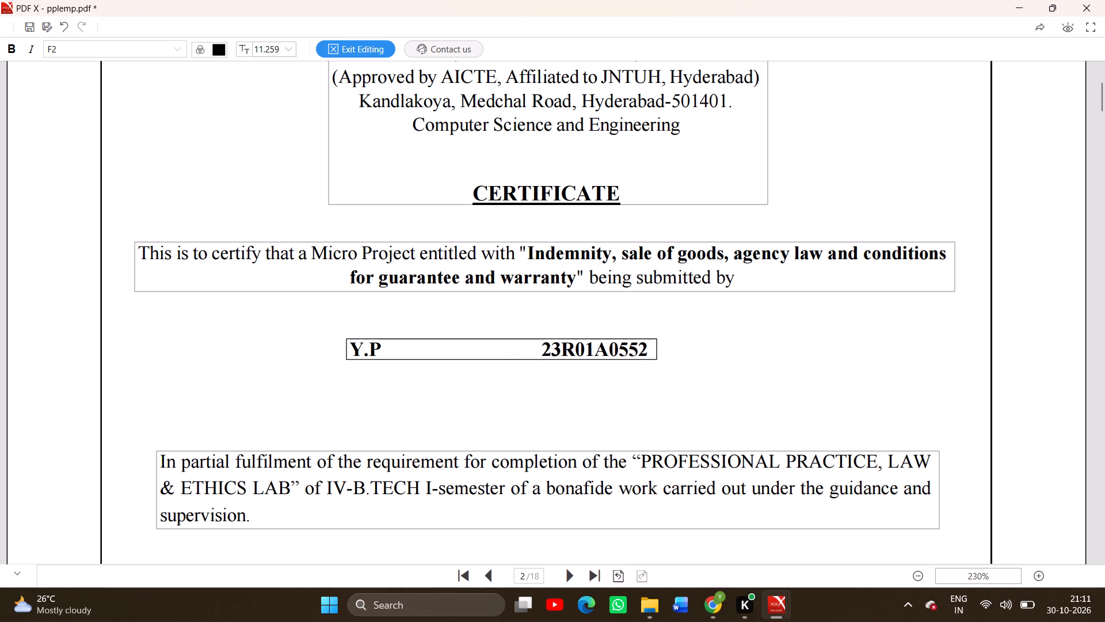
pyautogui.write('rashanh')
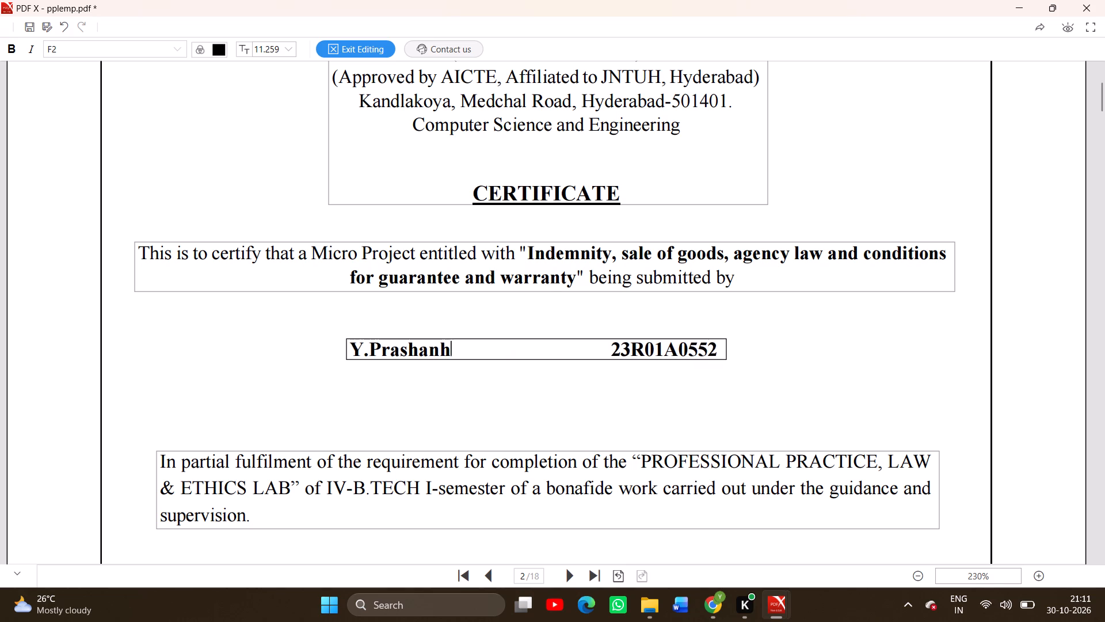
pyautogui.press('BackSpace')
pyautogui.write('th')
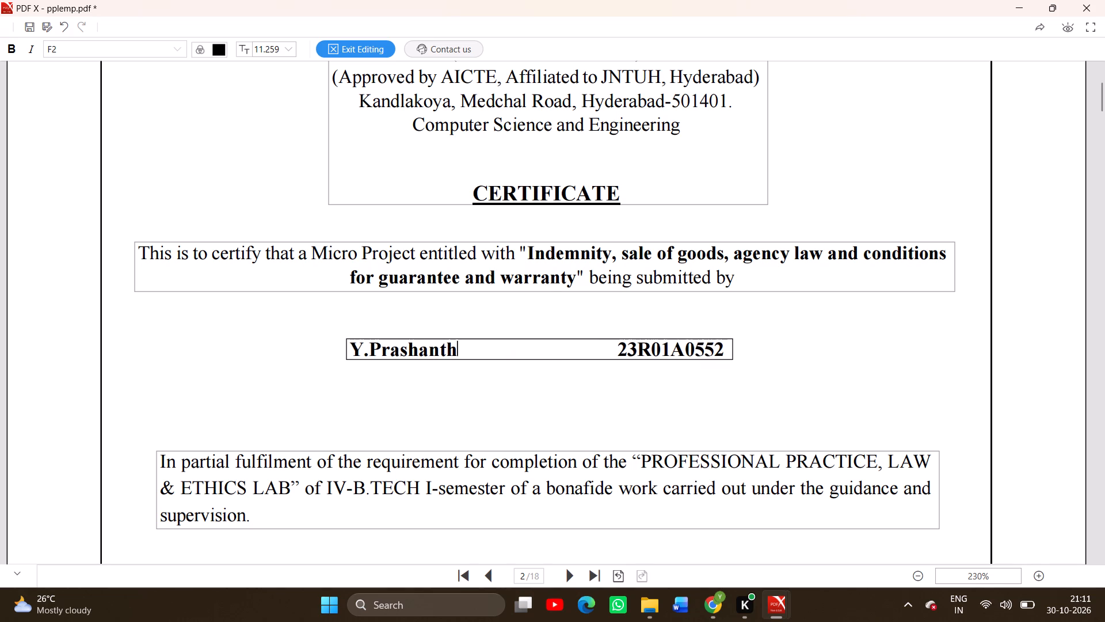
# Change the second-to-last digit of the certificate page's roll number to 6.
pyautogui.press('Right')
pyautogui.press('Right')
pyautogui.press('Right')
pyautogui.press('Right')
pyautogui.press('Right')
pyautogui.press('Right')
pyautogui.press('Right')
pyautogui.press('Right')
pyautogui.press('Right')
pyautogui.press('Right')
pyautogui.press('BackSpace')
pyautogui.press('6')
# Compare the edited submitter line on the certificate page with the one on the cover page.
pyautogui.scroll(5, 472, 350)
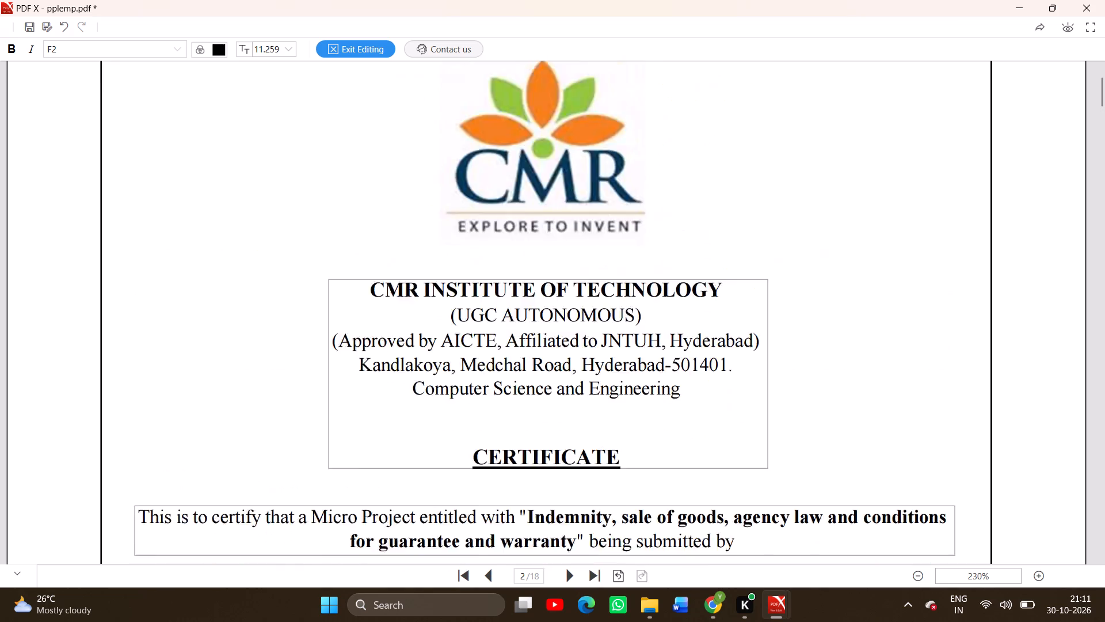
pyautogui.scroll(4, 472, 350)
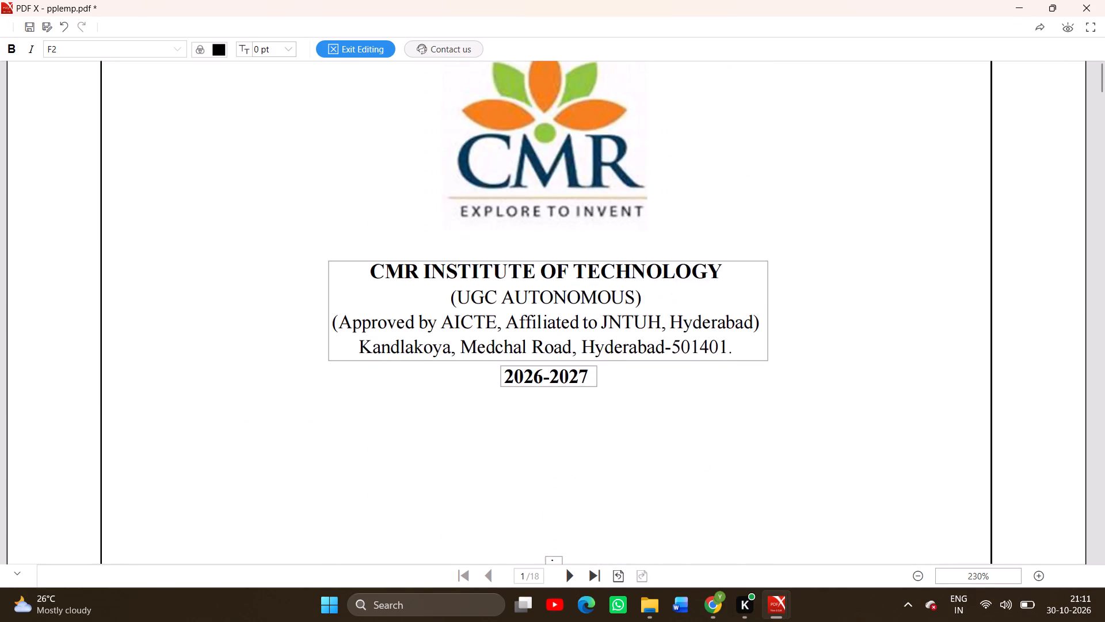
pyautogui.scroll(2, 472, 350)
pyautogui.scroll(-3, 472, 350)
pyautogui.scroll(3, 472, 350)
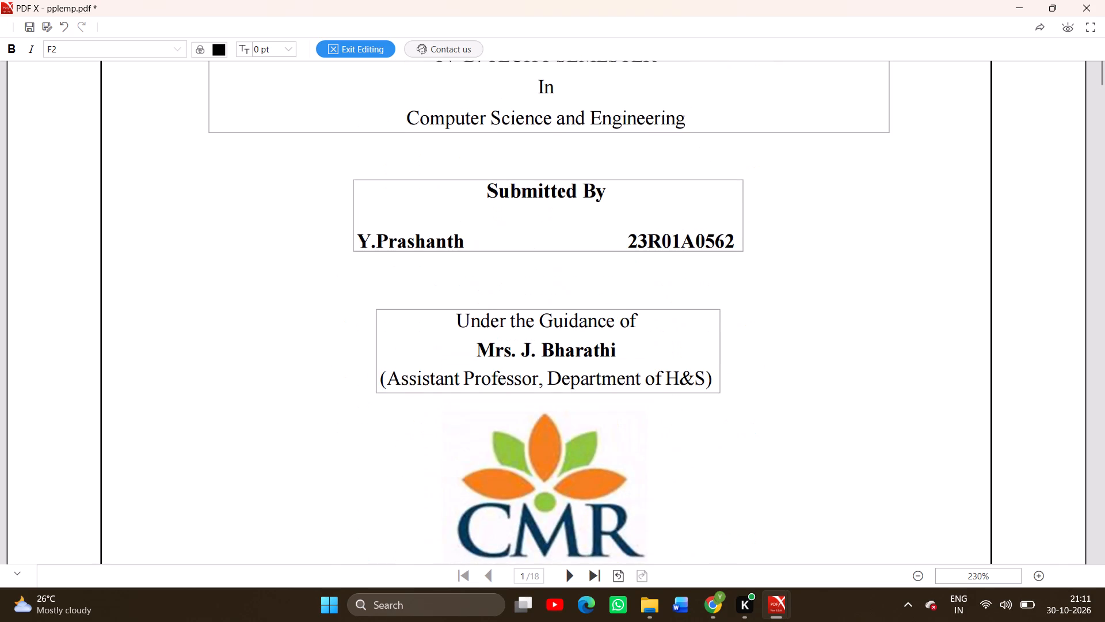
pyautogui.scroll(-12, 472, 350)
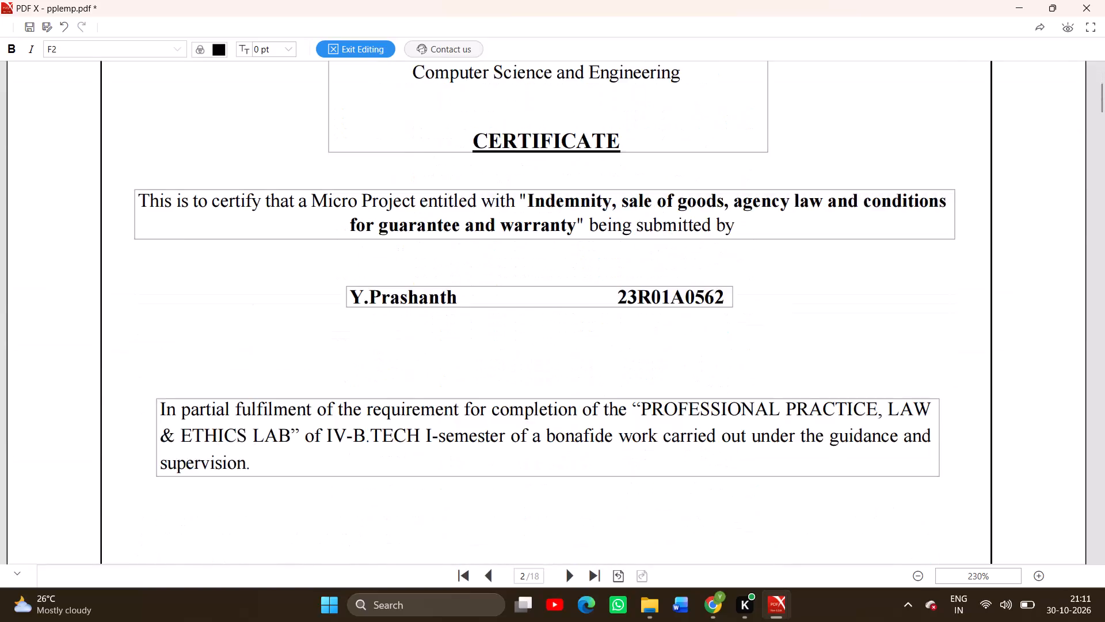
# Replace the original submitter's name below the thanks paragraphs on page 3 with the new submitter's name.
pyautogui.scroll(-1, 472, 350)
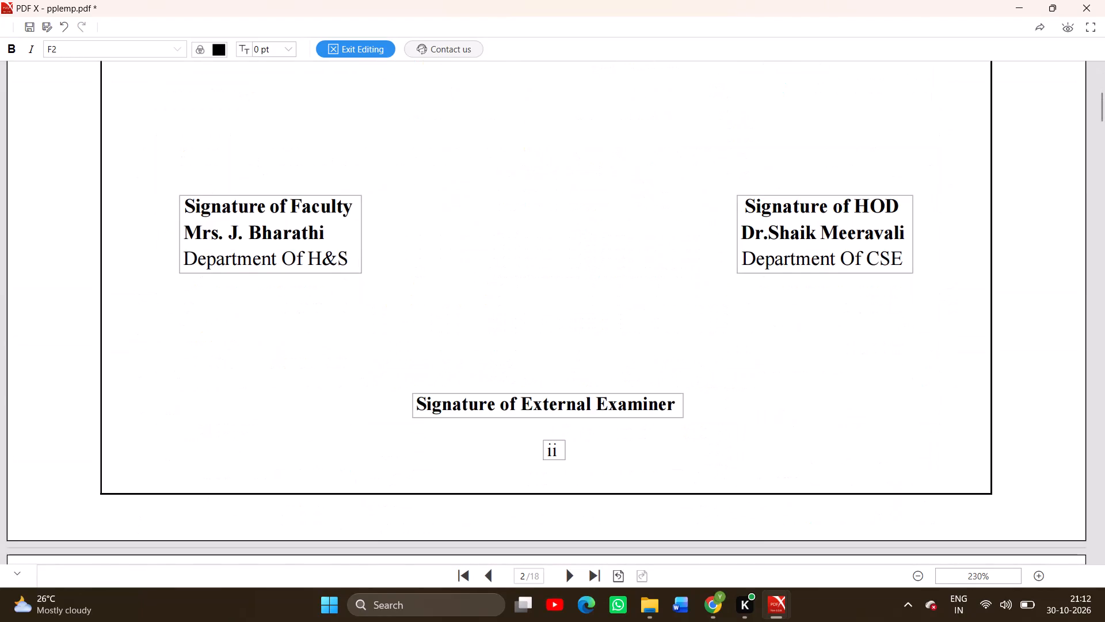
pyautogui.scroll(-7, 472, 350)
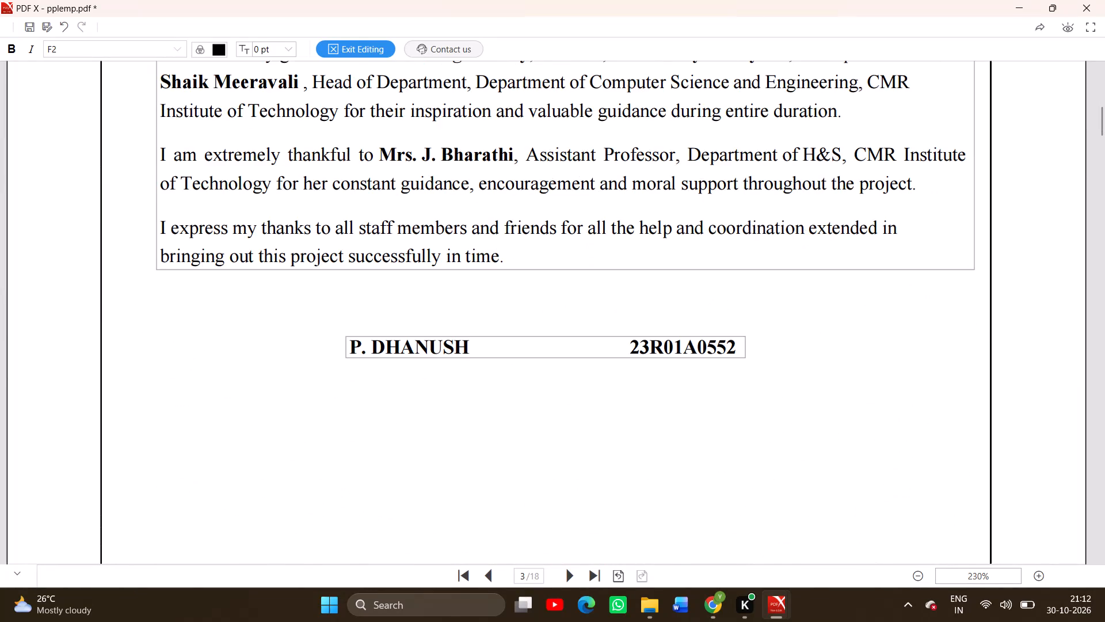
pyautogui.scroll(-1, 472, 350)
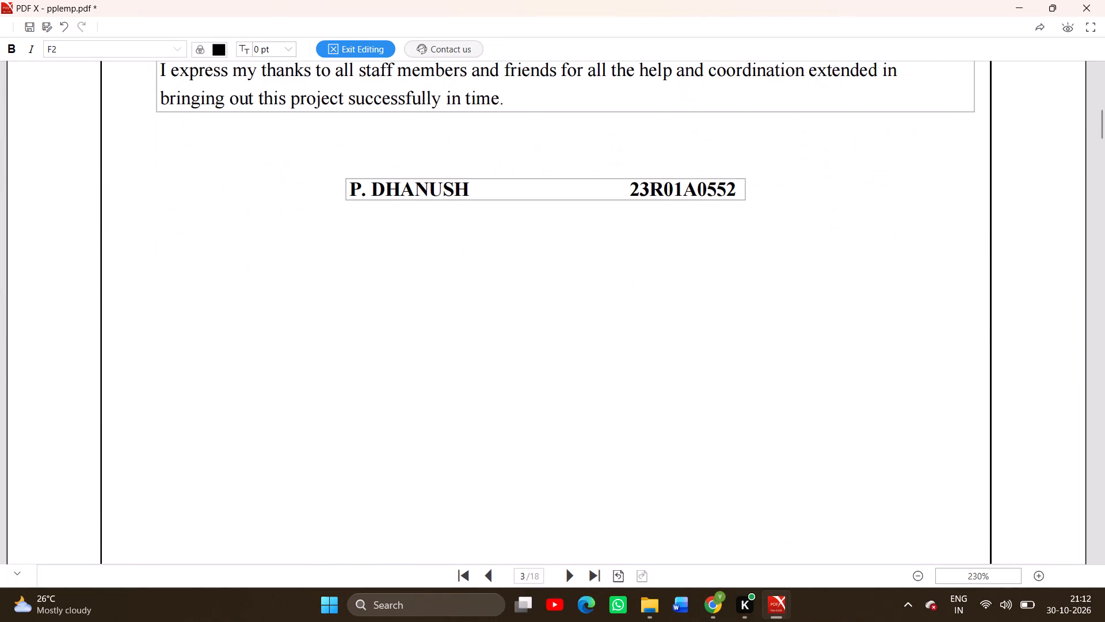
pyautogui.click(473, 189)
pyautogui.press('BackSpace')
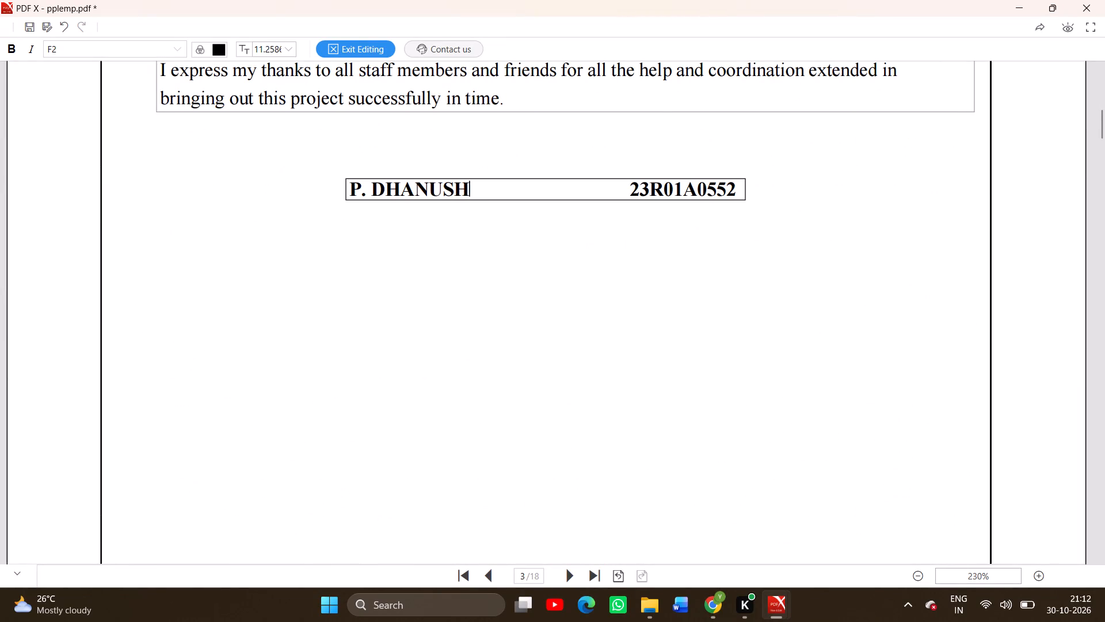
pyautogui.press('BackSpace')
pyautogui.press('BackSpace')
pyautogui.press('BackSpace')
pyautogui.press('BackSpace')
pyautogui.press('BackSpace')
pyautogui.press('BackSpace')
pyautogui.press('BackSpace')
pyautogui.press('BackSpace')
pyautogui.press('BackSpace')
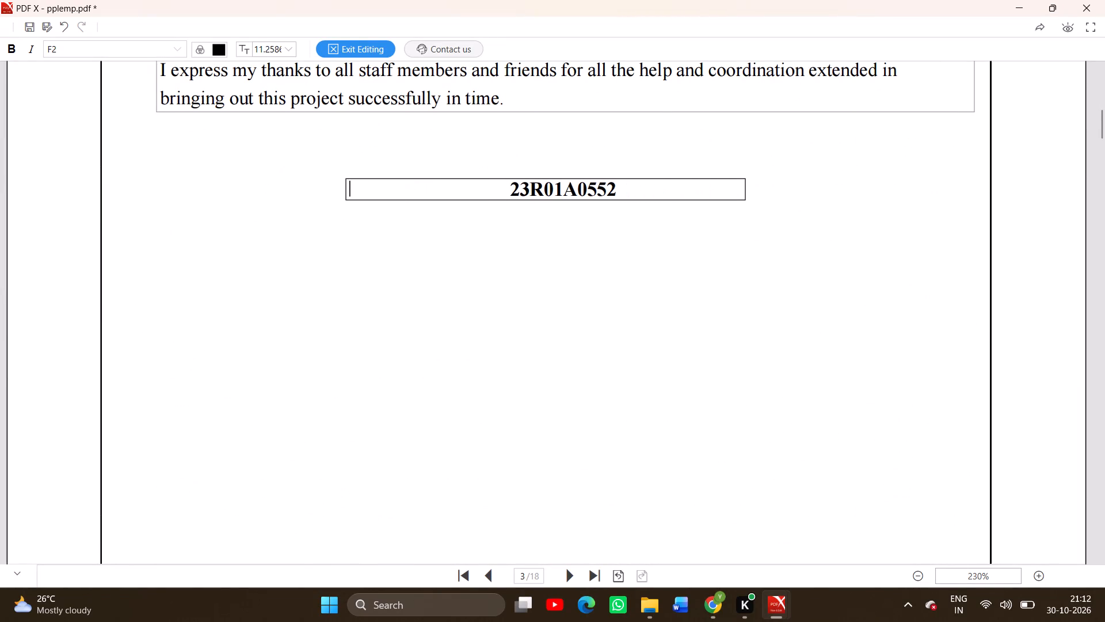
pyautogui.hotkey('shift', 'y')
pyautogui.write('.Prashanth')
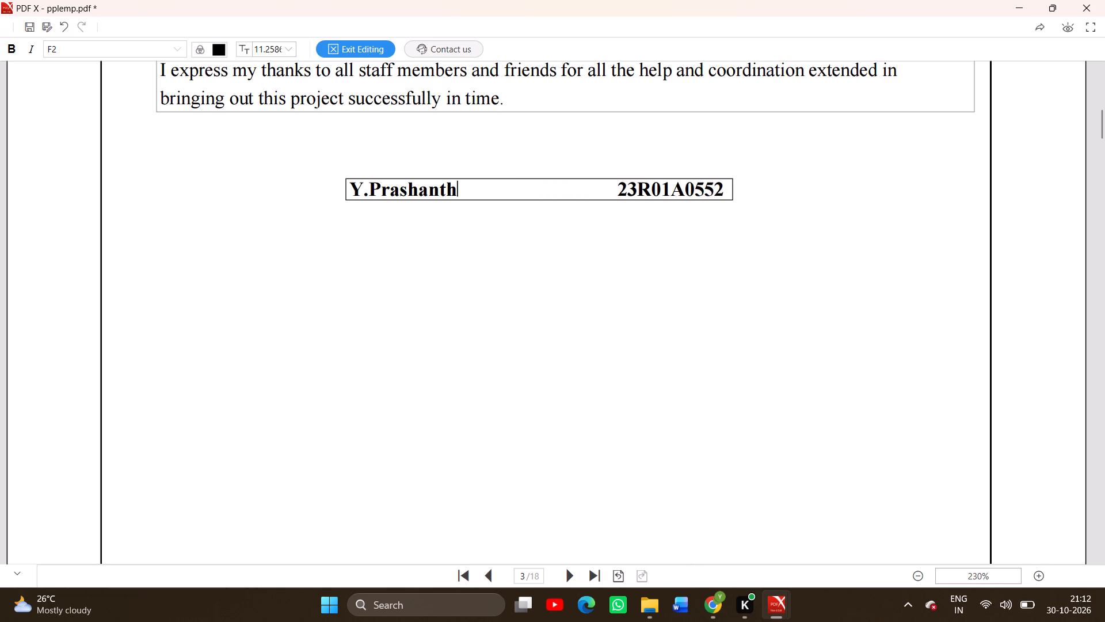
# Change the second-to-last digit of the roll number on page 3 to 6.
pyautogui.click(717, 191)
pyautogui.press('BackSpace')
pyautogui.press('6')
# Look through the remaining pages up to the references for other submitter details, and review the cover page's submitter line.
pyautogui.scroll(-3, 717, 191)
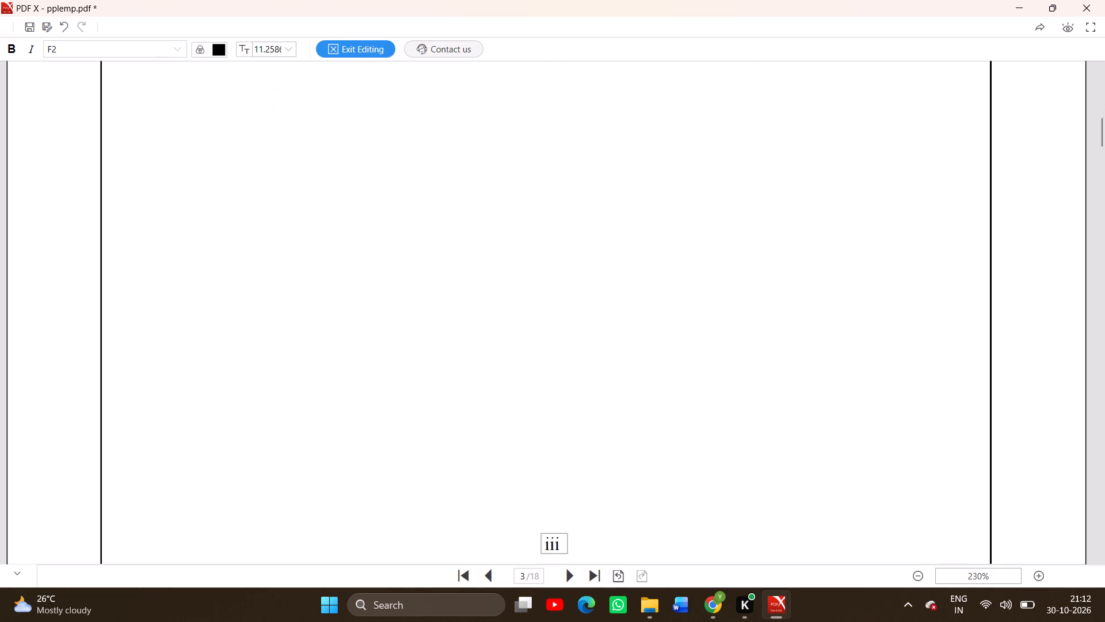
pyautogui.scroll(-18, 717, 191)
pyautogui.scroll(-6, 717, 191)
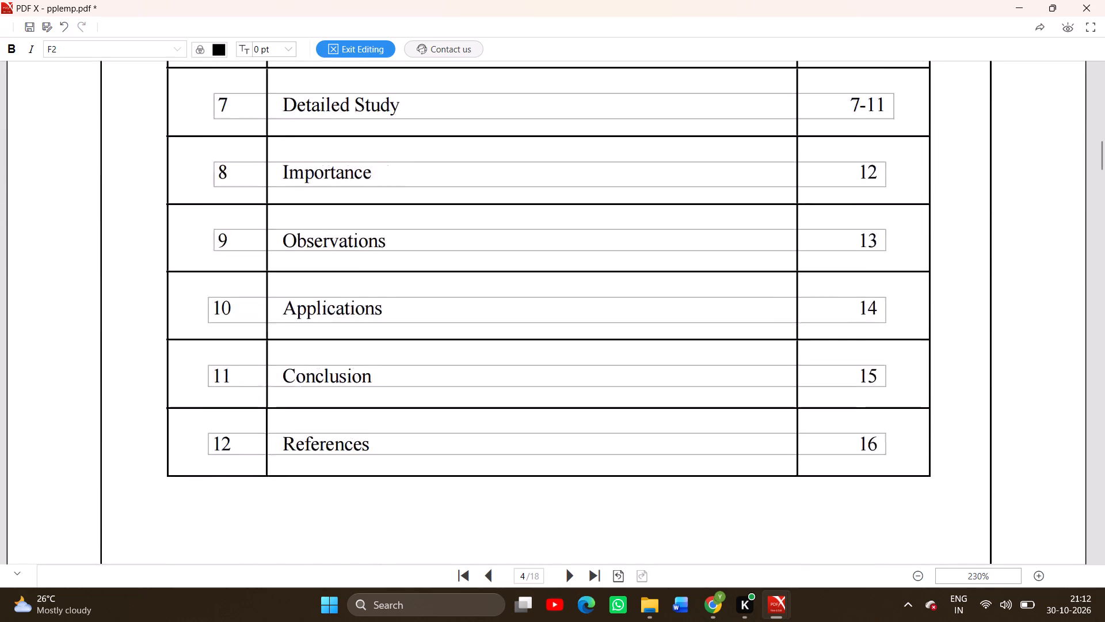
pyautogui.scroll(-5, 717, 191)
pyautogui.scroll(-16, 717, 191)
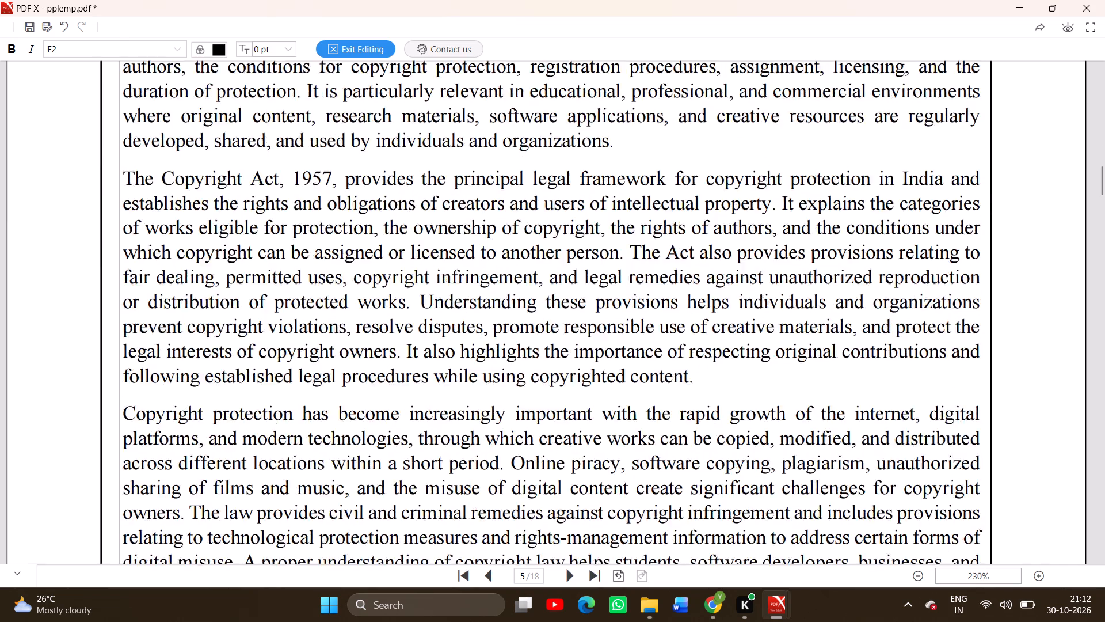
pyautogui.scroll(-16, 717, 191)
pyautogui.scroll(-6, 717, 191)
pyautogui.scroll(-20, 717, 191)
pyautogui.scroll(-12, 717, 191)
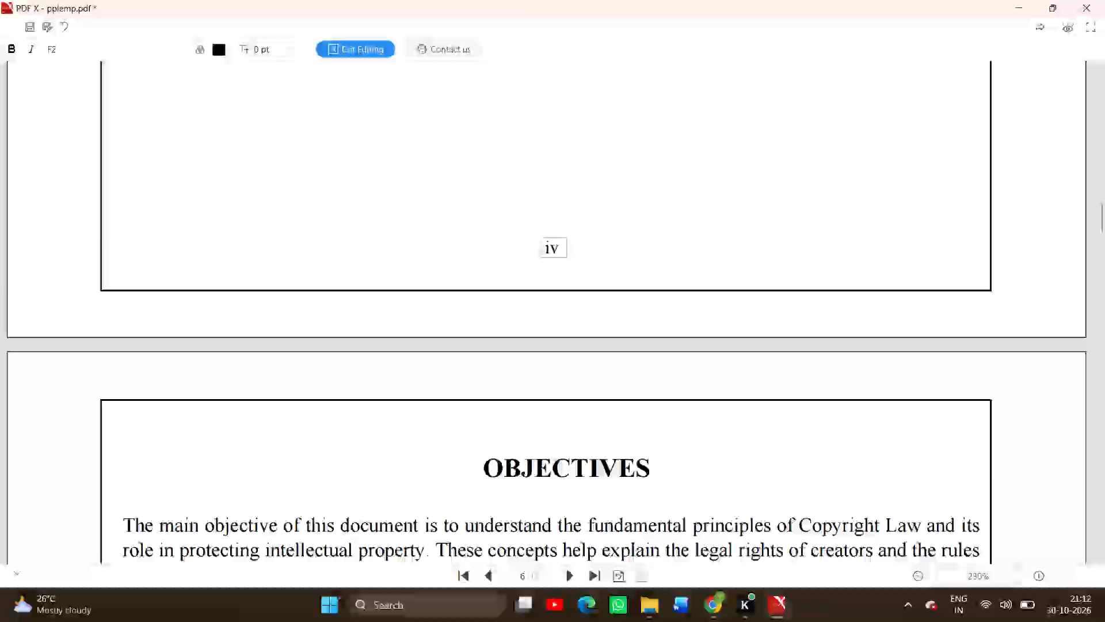
pyautogui.scroll(-20, 717, 191)
pyautogui.scroll(-20, 717, 191)
pyautogui.scroll(-20, 717, 191)
pyautogui.scroll(-19, 717, 191)
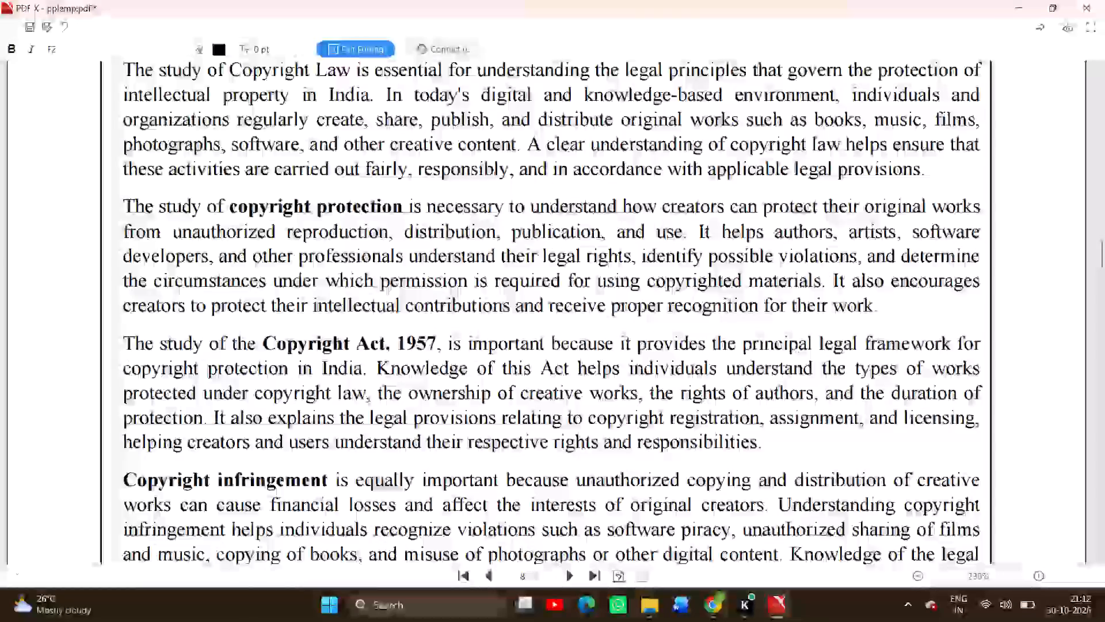
pyautogui.keyDown('ctrl'); pyautogui.scroll(-4, 717, 191); pyautogui.keyUp('ctrl')
pyautogui.scroll(-5, 717, 191)
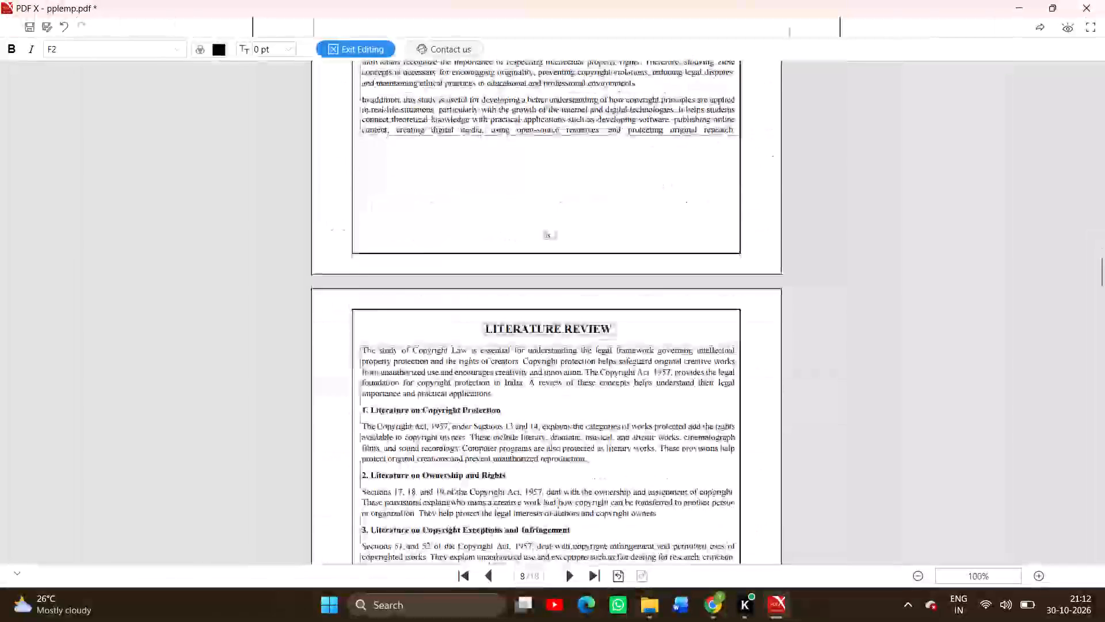
pyautogui.scroll(-11, 717, 191)
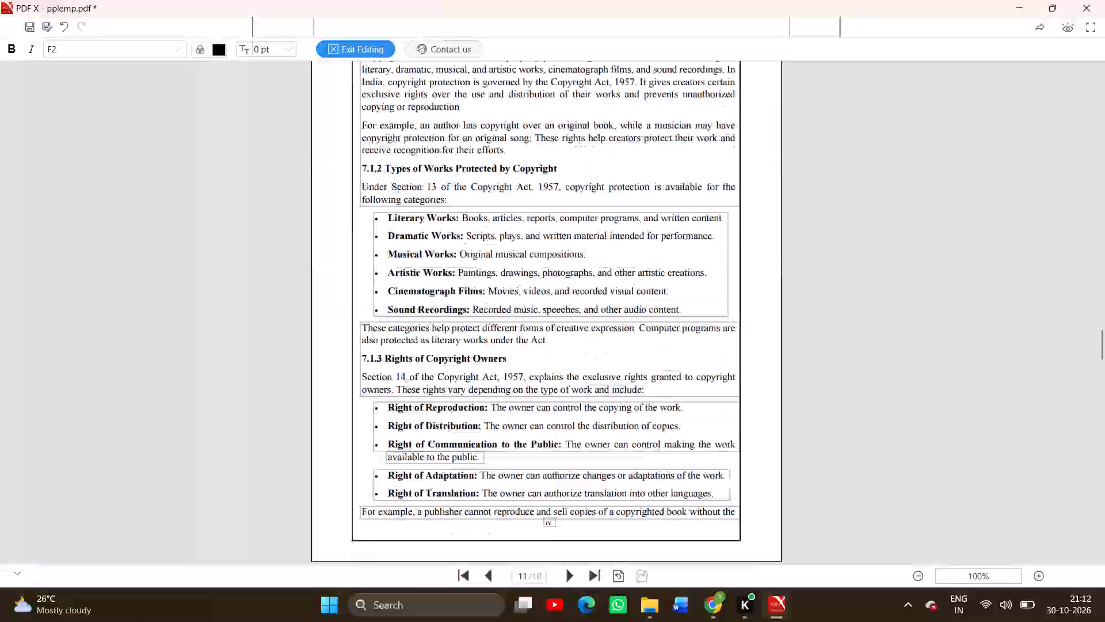
pyautogui.scroll(-11, 717, 191)
pyautogui.scroll(-18, 717, 191)
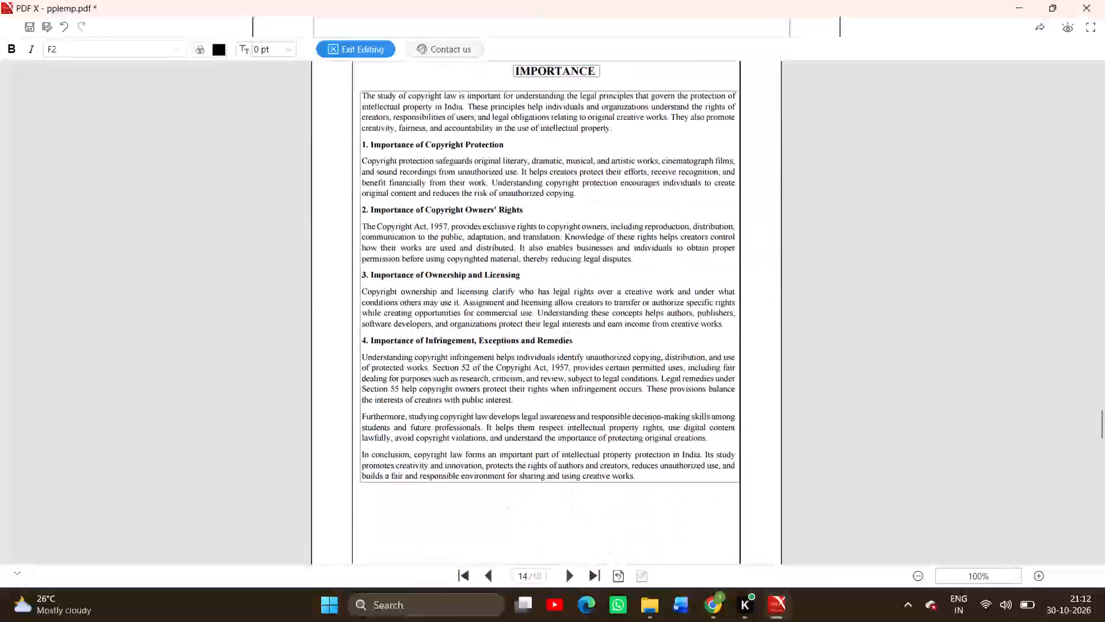
pyautogui.scroll(-20, 717, 191)
pyautogui.scroll(-19, 717, 191)
pyautogui.scroll(-5, 717, 191)
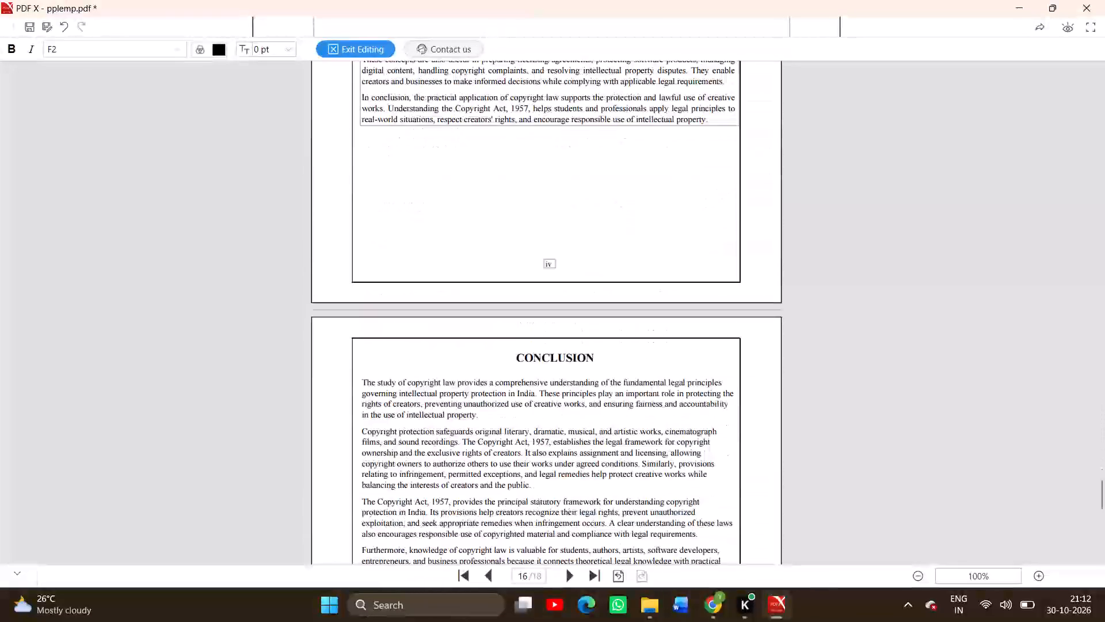
pyautogui.scroll(-8, 717, 191)
pyautogui.scroll(20, 717, 191)
pyautogui.scroll(20, 717, 191)
pyautogui.scroll(20, 717, 191)
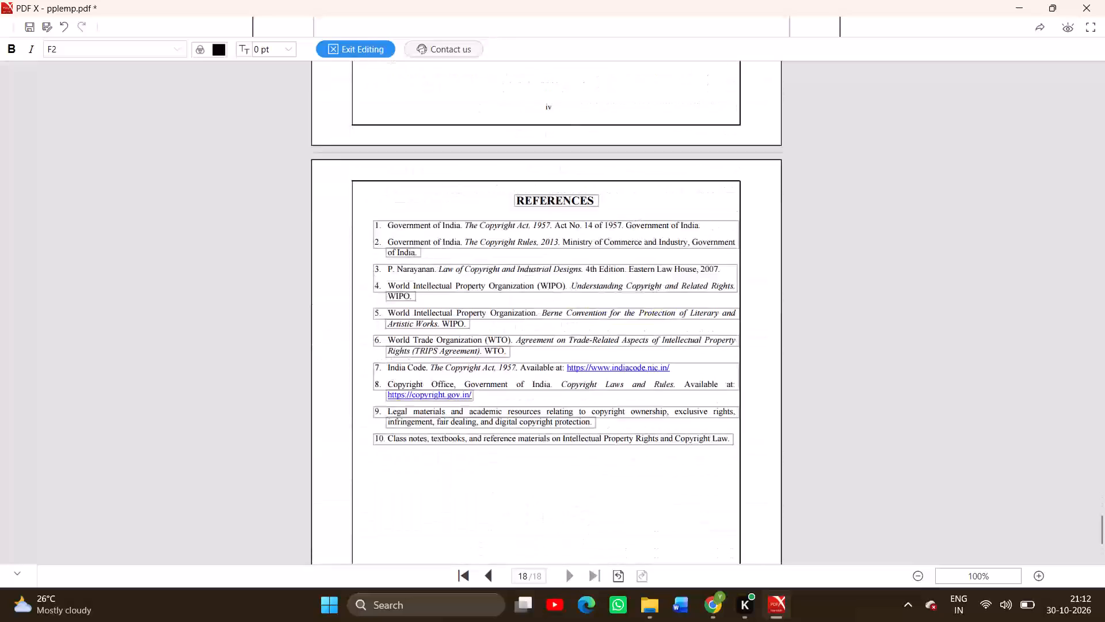
pyautogui.scroll(20, 717, 191)
pyautogui.scroll(20, 717, 191)
pyautogui.scroll(20, 717, 191)
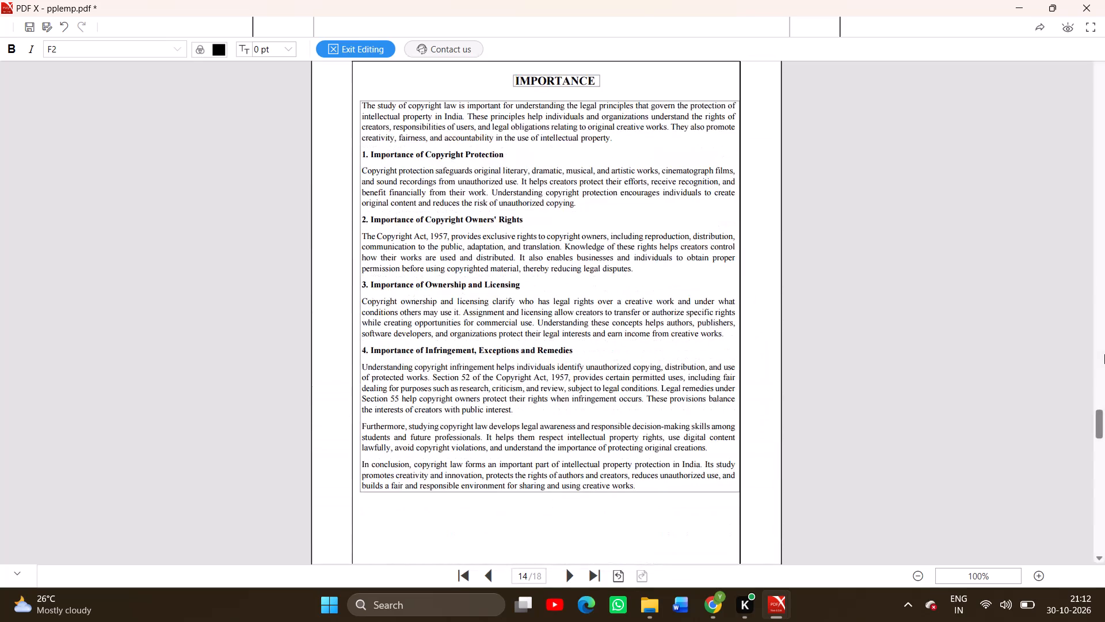
pyautogui.moveTo(1101, 418); pyautogui.dragTo(1088, 191)
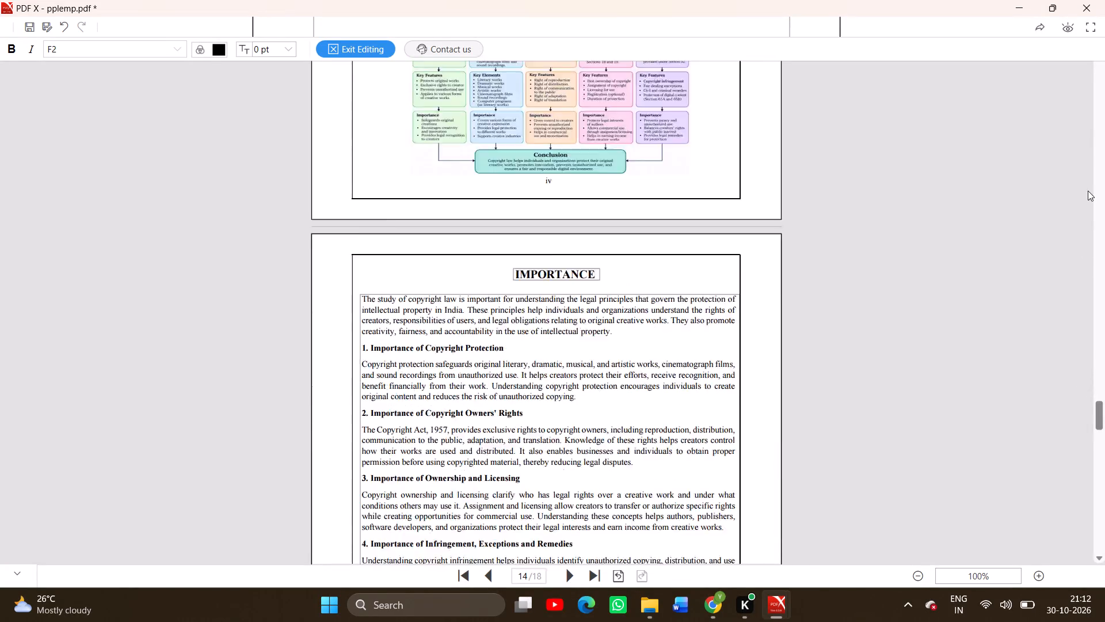
pyautogui.moveTo(1088, 191); pyautogui.dragTo(1084, 63)
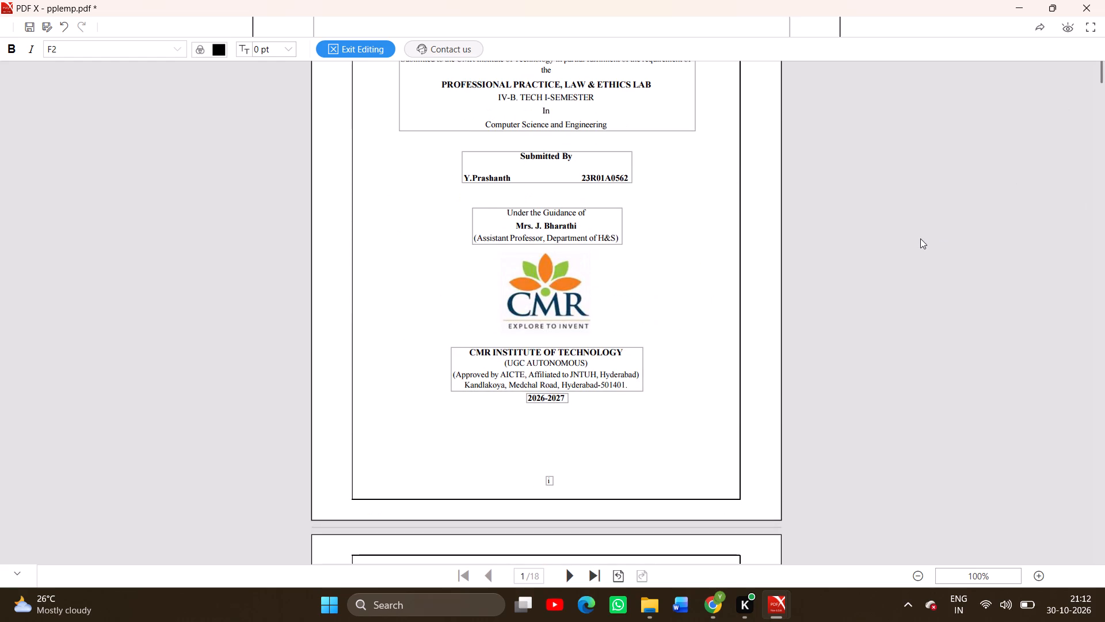
pyautogui.scroll(2, 920, 238)
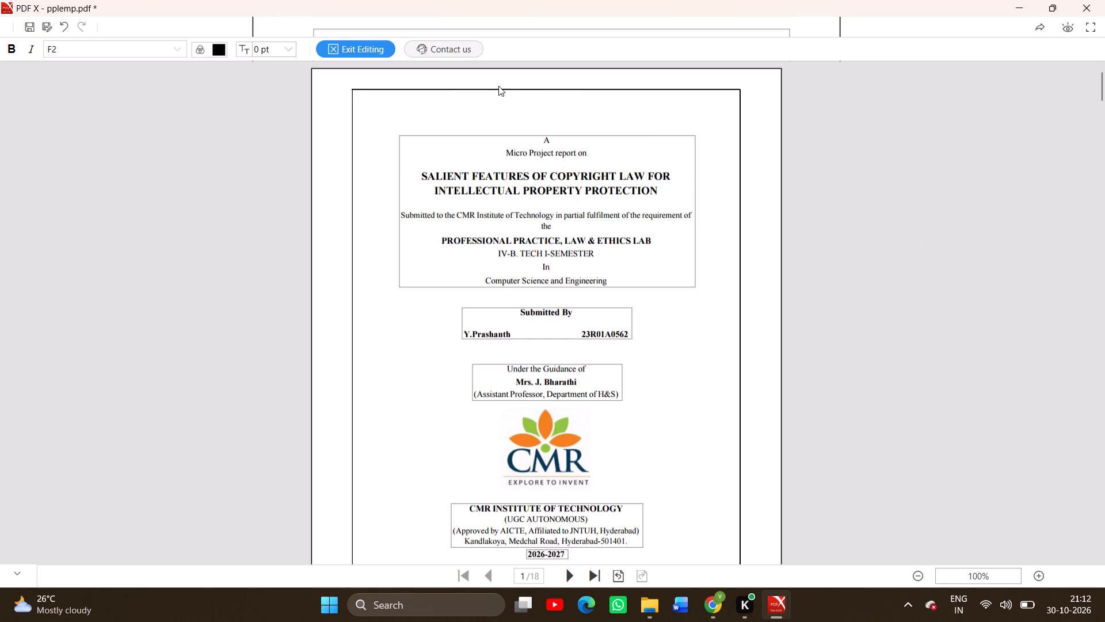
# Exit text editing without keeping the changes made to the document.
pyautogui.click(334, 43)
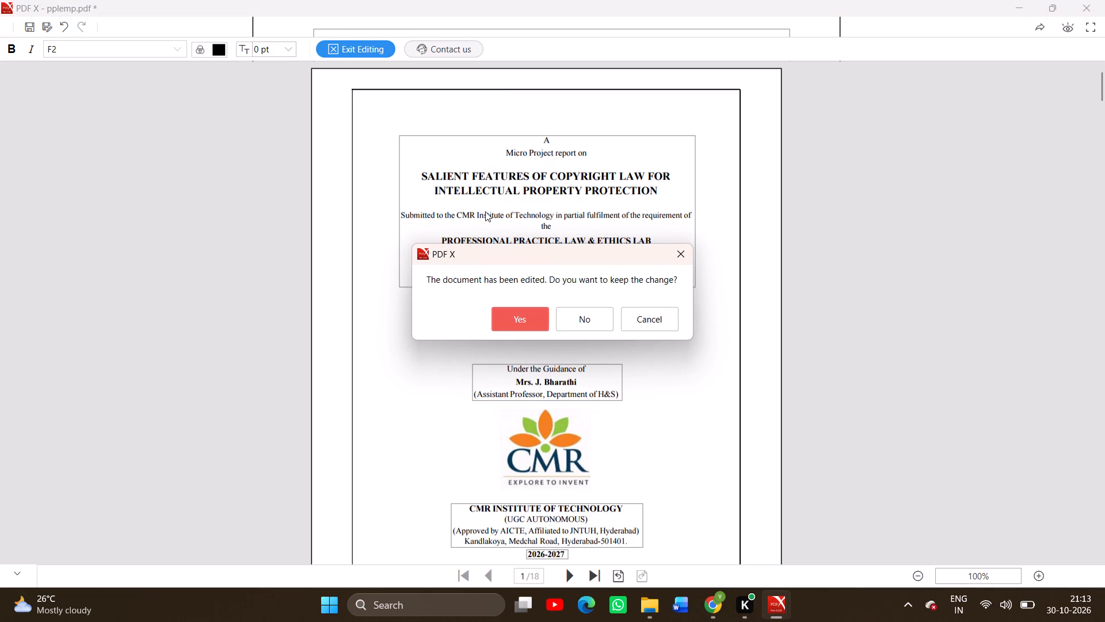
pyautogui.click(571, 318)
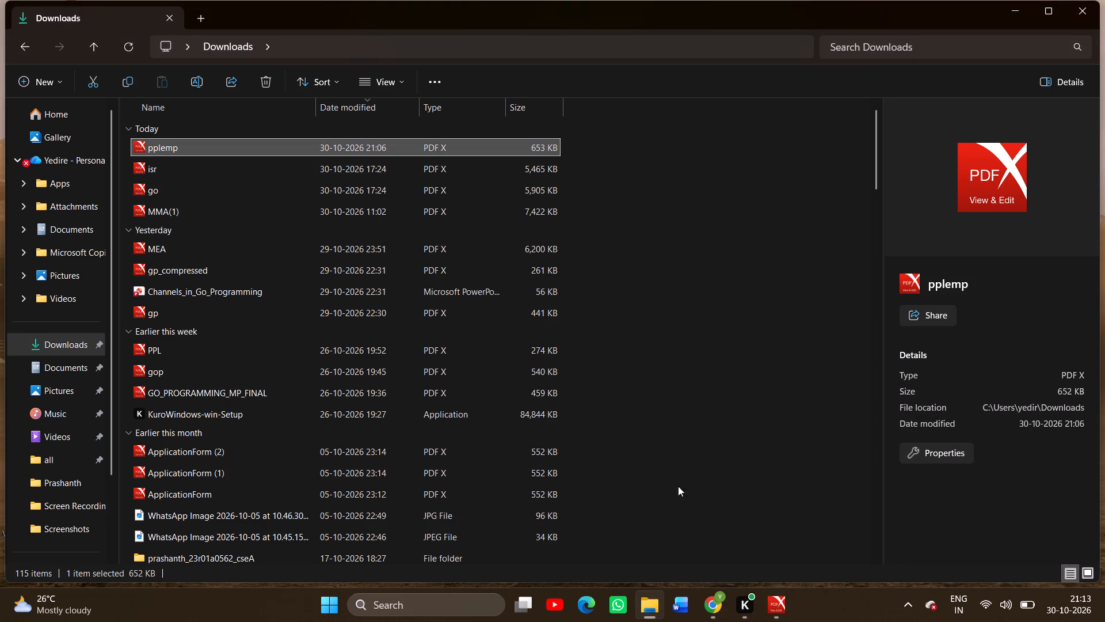
# Reopen the pplemp PDF from the Downloads folder and dismiss the premium offer.
pyautogui.click(781, 605)
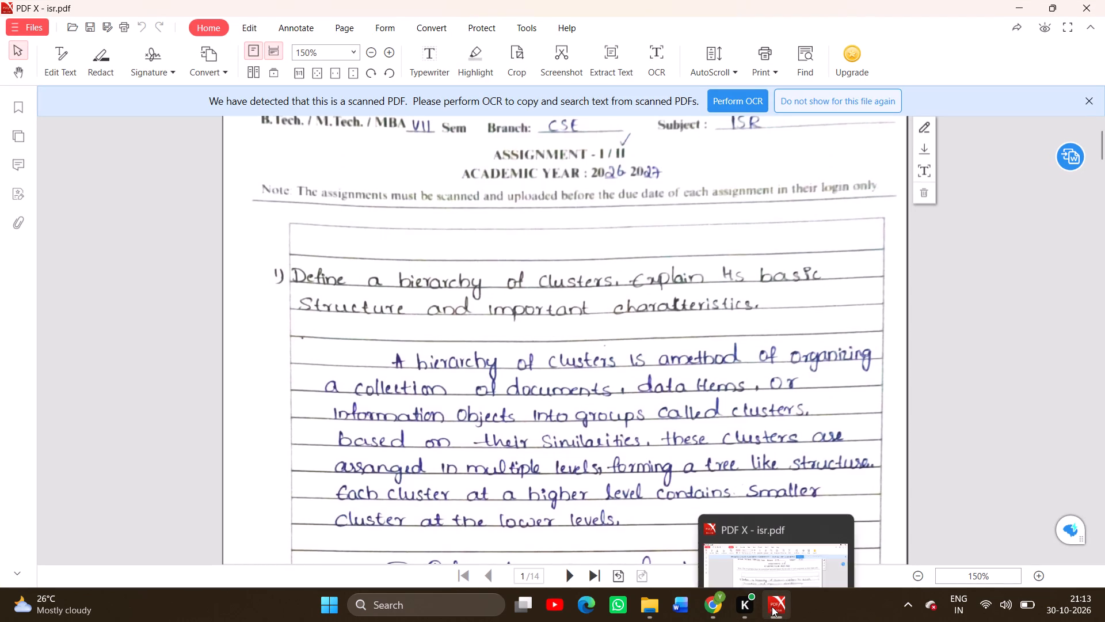
pyautogui.click(658, 612)
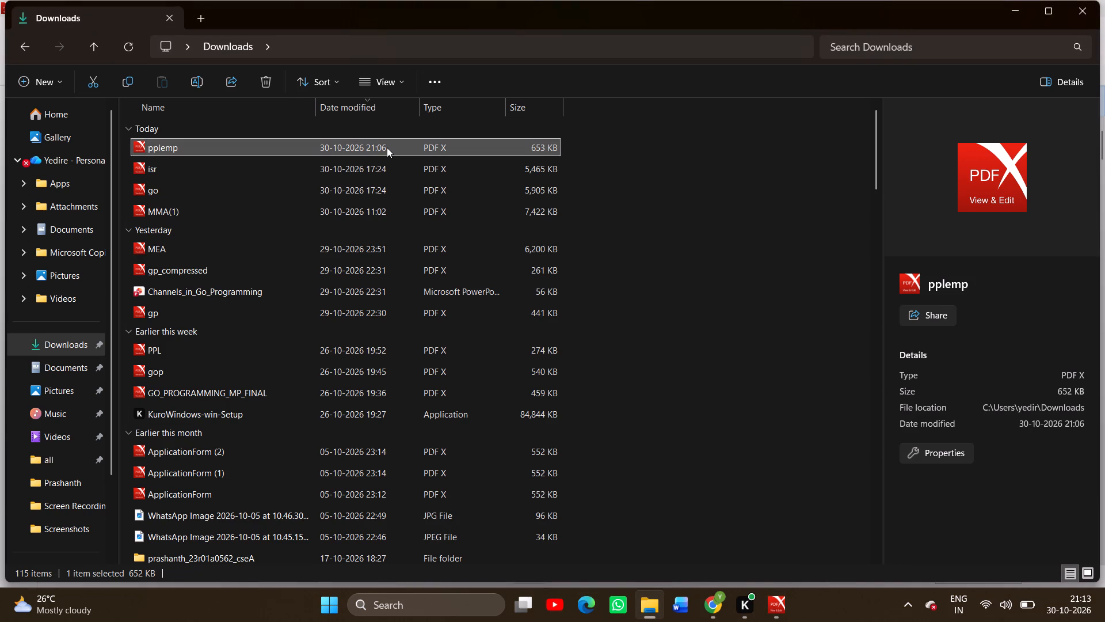
pyautogui.doubleClick(387, 147)
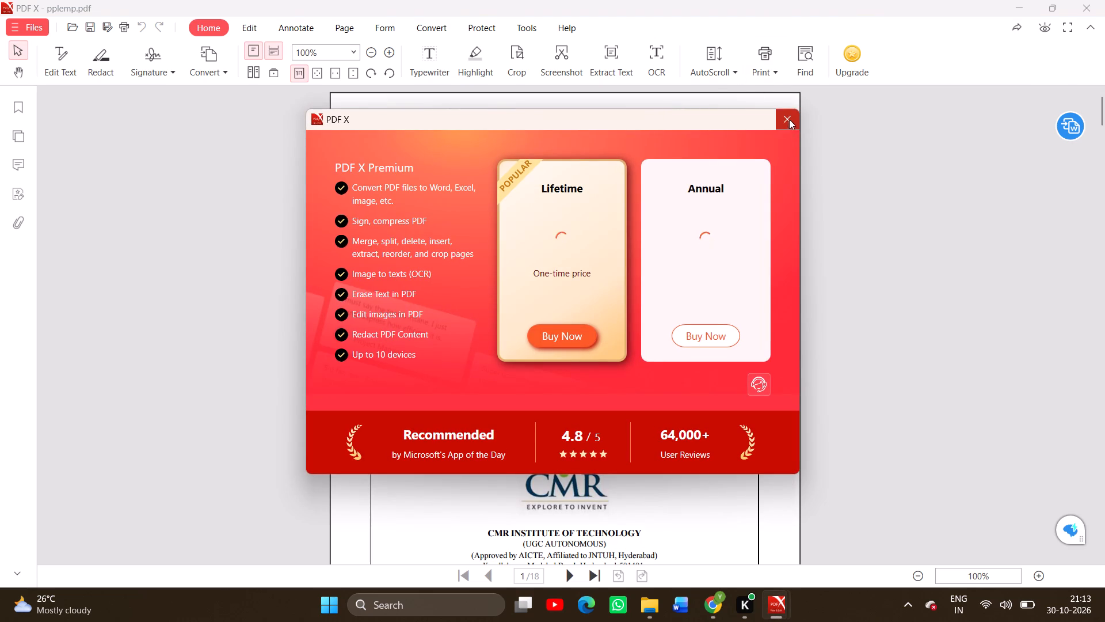
pyautogui.click(789, 122)
# Check the first pages' submitter details, and start text editing on the certificate page with the converter recommendation turned off for good.
pyautogui.scroll(-5, 639, 292)
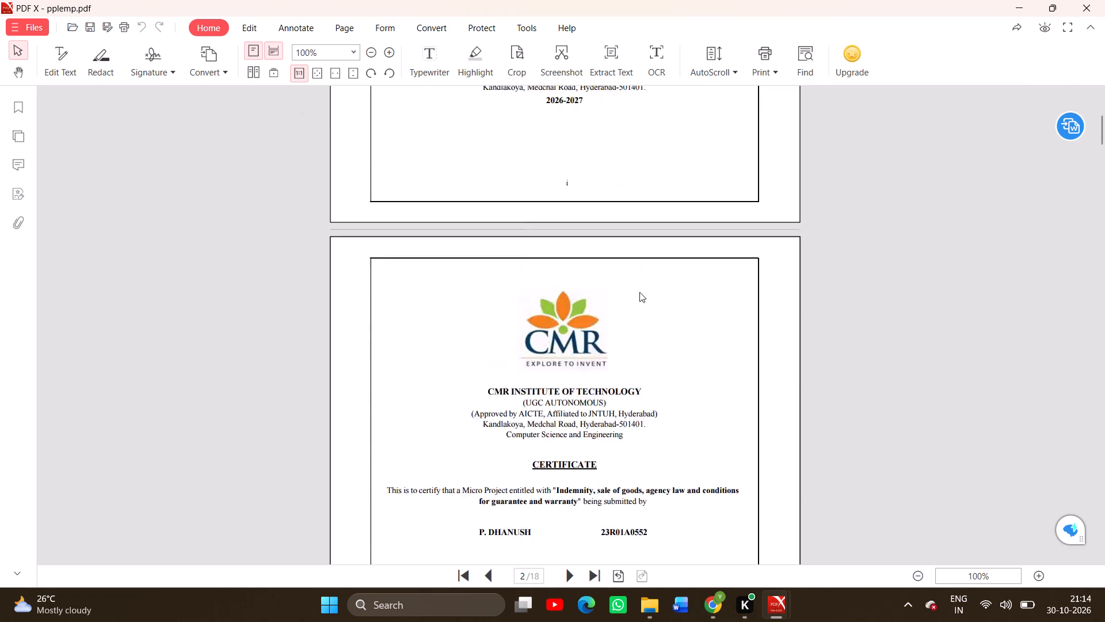
pyautogui.scroll(-10, 639, 292)
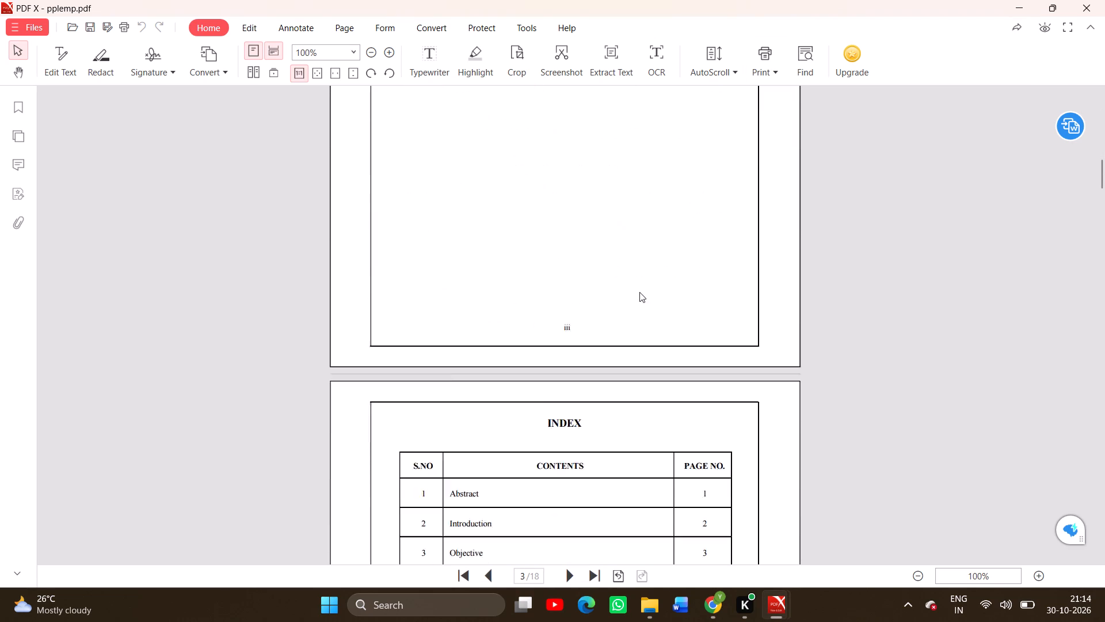
pyautogui.scroll(-2, 639, 292)
pyautogui.scroll(11, 639, 292)
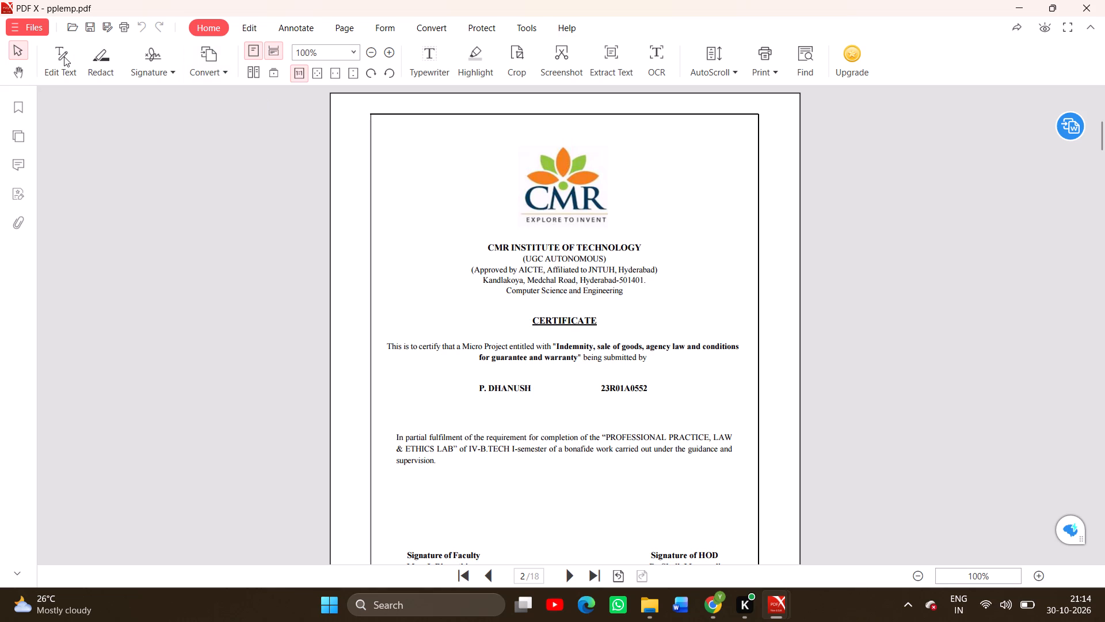
pyautogui.click(64, 56)
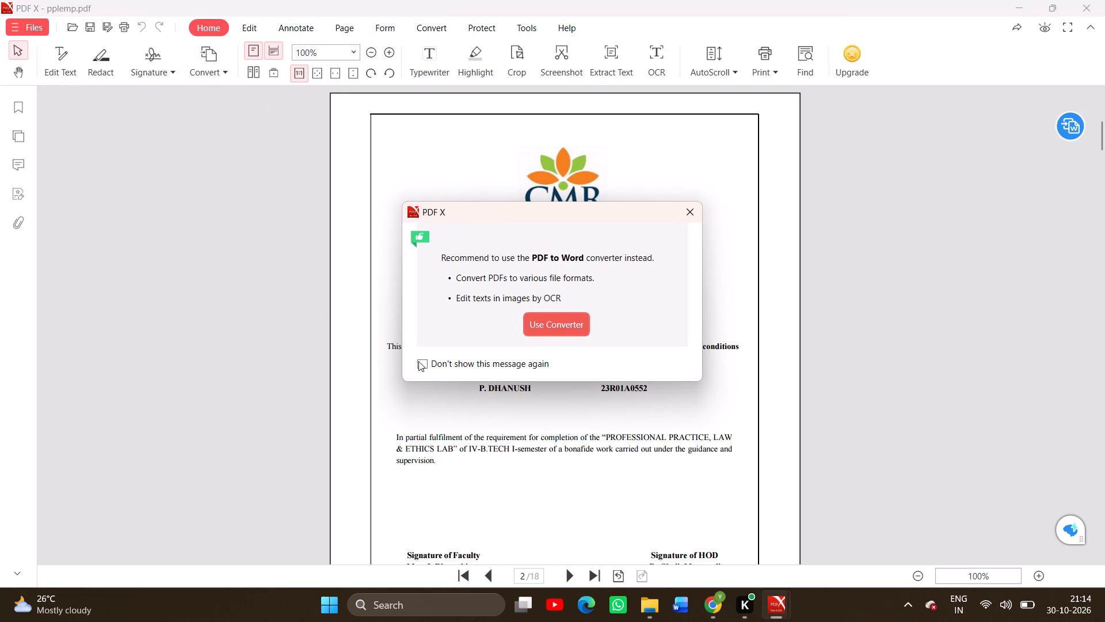
pyautogui.click(427, 365)
pyautogui.click(359, 366)
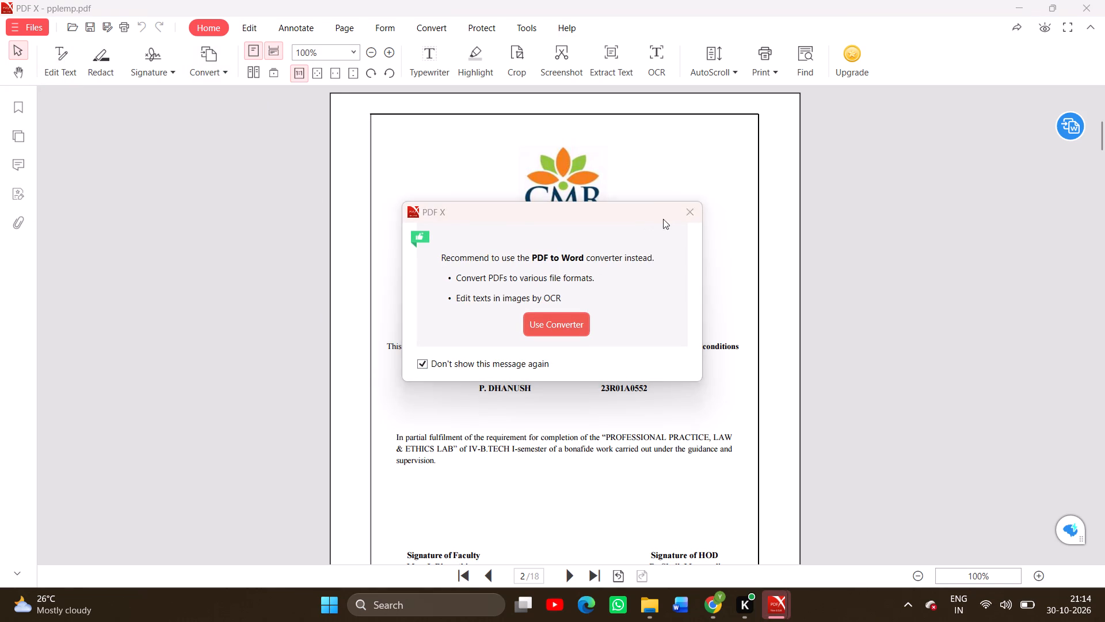
pyautogui.click(691, 210)
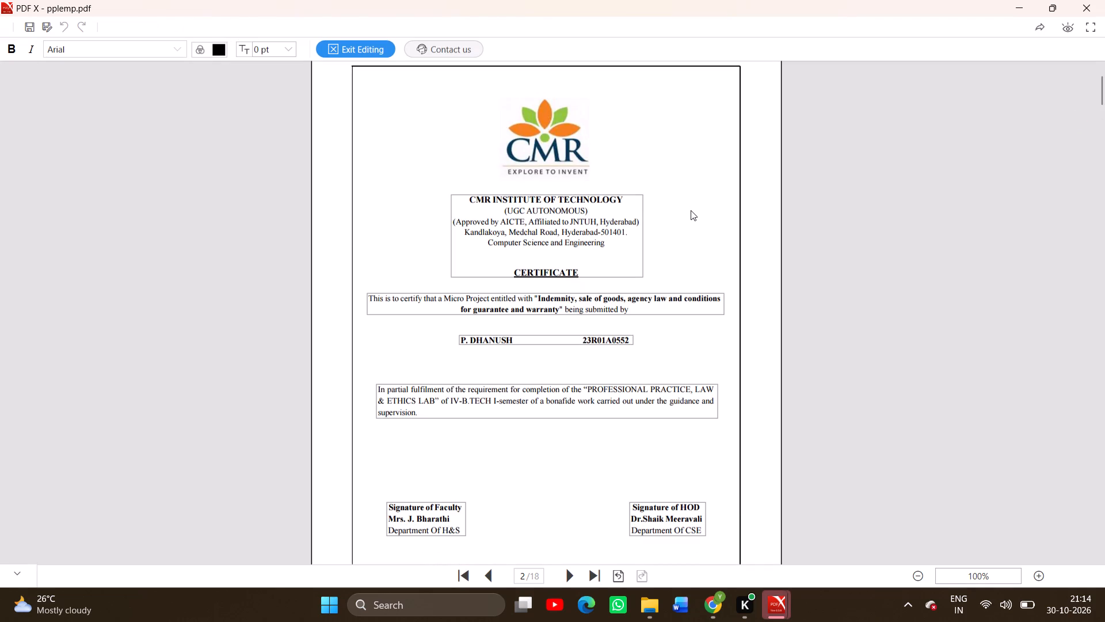
# Replace the original submitter's name on the certificate page with the new submitter's name.
pyautogui.click(517, 339)
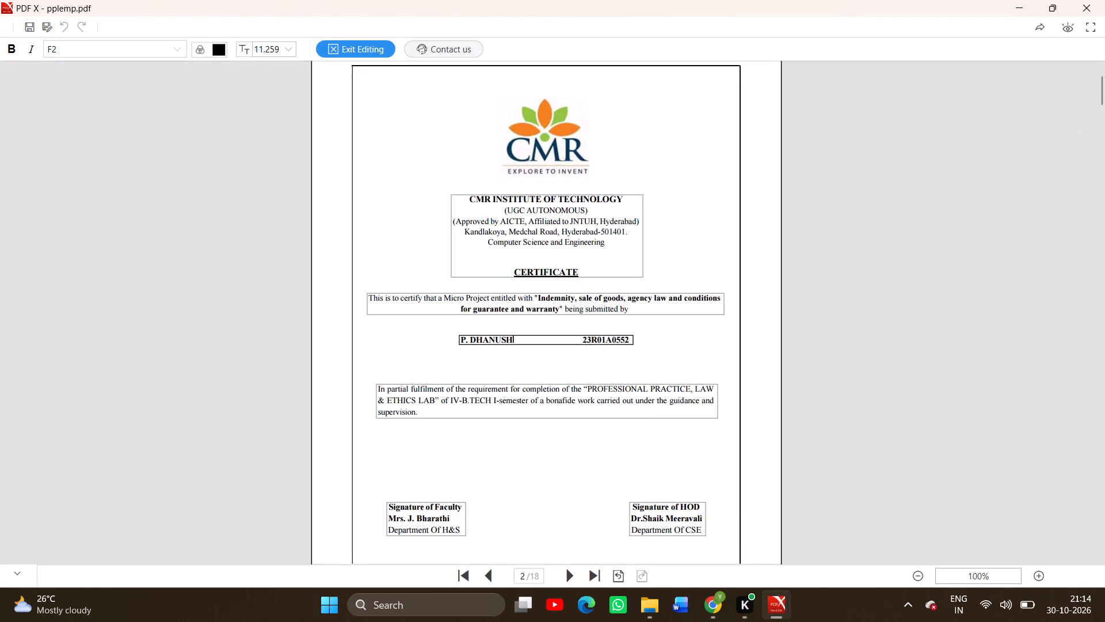
pyautogui.press('BackSpace')
pyautogui.press('BackSpace')
pyautogui.press('BackSpace')
pyautogui.press('BackSpace')
pyautogui.press('BackSpace')
pyautogui.press('BackSpace')
pyautogui.press('BackSpace')
pyautogui.press('BackSpace')
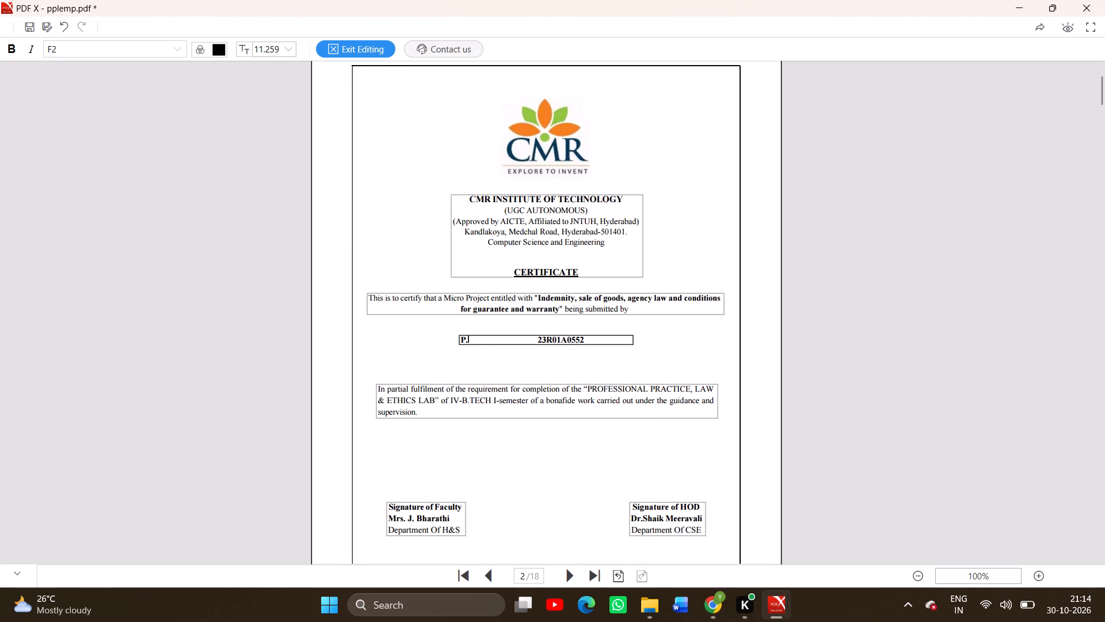
pyautogui.press('BackSpace')
pyautogui.press('BackSpace')
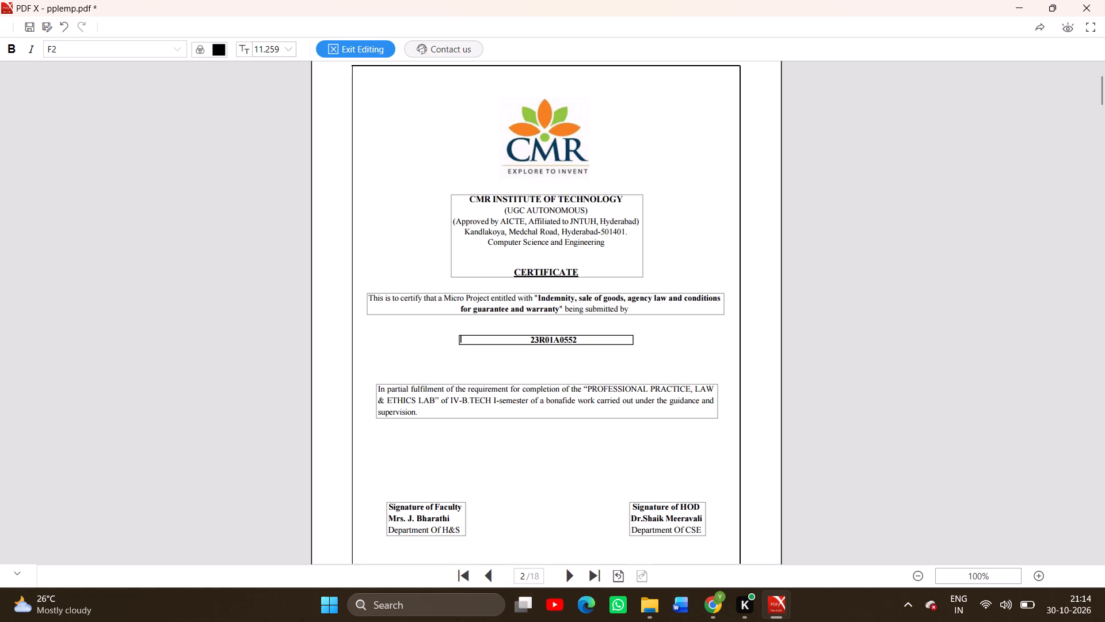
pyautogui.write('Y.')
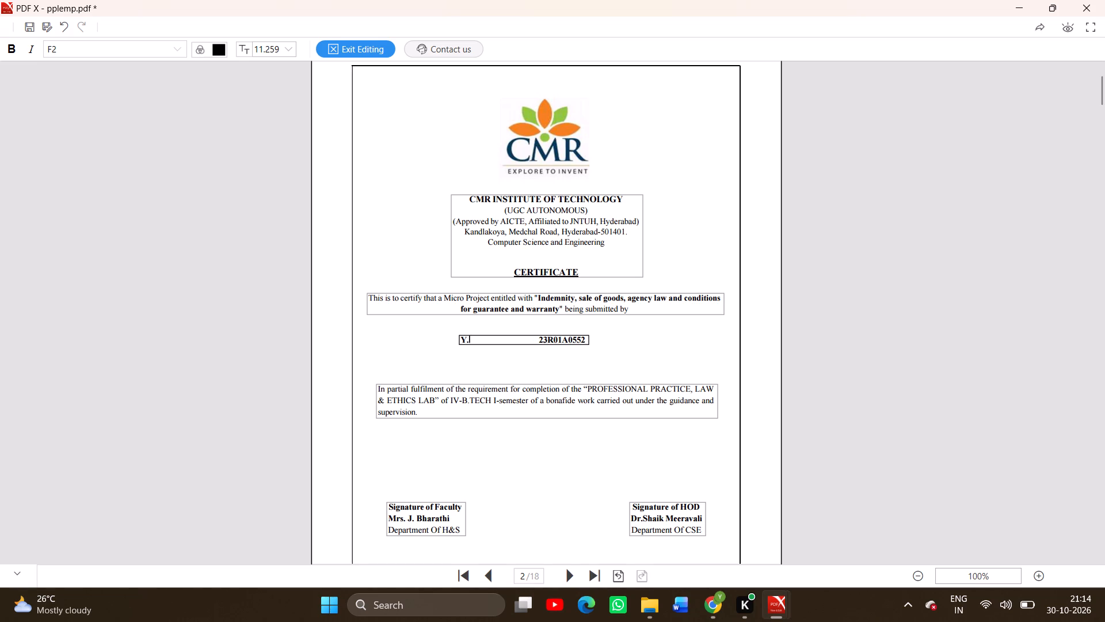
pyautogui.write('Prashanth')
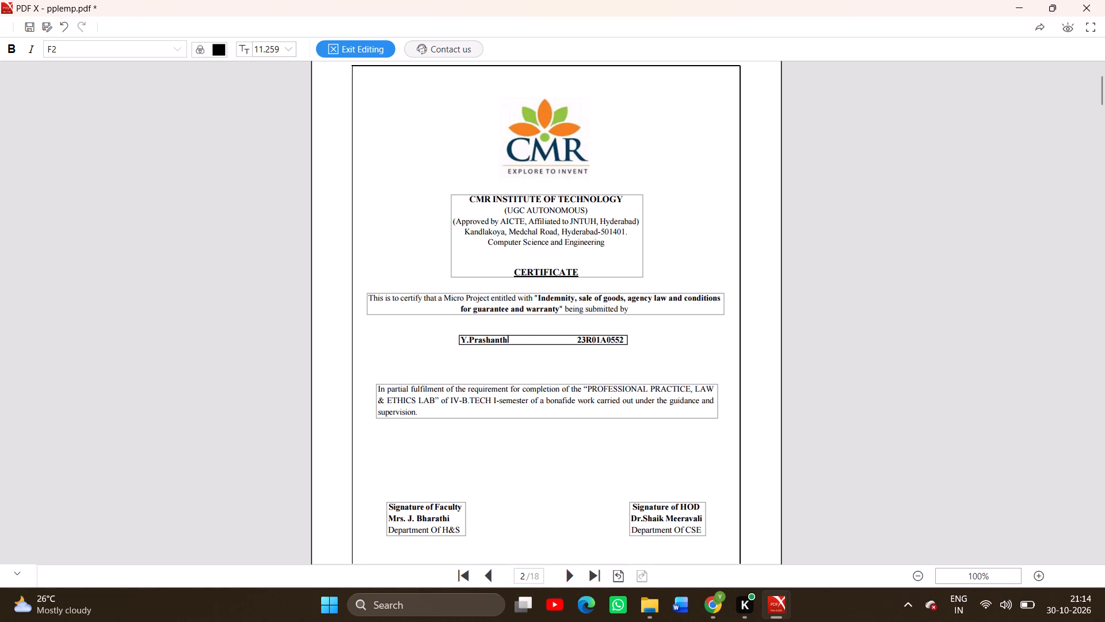
# Change the second-to-last digit of the certificate page's roll number to 6.
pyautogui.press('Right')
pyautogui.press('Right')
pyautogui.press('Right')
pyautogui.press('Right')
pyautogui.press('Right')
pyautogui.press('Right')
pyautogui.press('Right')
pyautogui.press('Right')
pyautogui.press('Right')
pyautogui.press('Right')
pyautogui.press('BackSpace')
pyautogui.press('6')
# Replace the original submitter's name on the acknowledgement page with the new submitter's name, capitalizing both the initial and the first name.
pyautogui.scroll(-3, 517, 339)
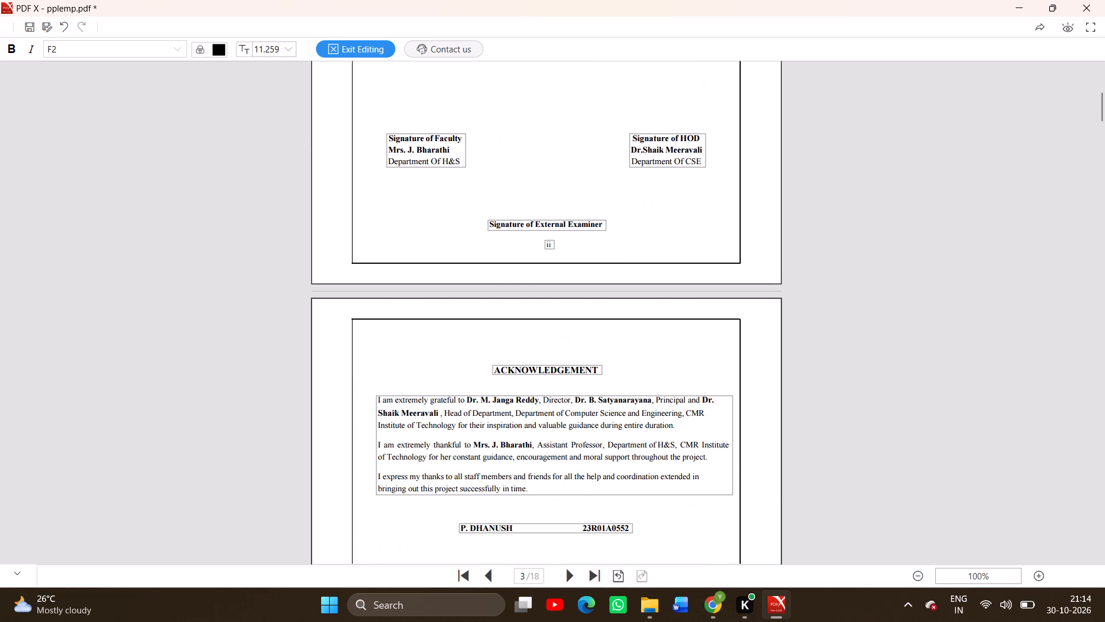
pyautogui.scroll(-1, 517, 339)
pyautogui.click(515, 321)
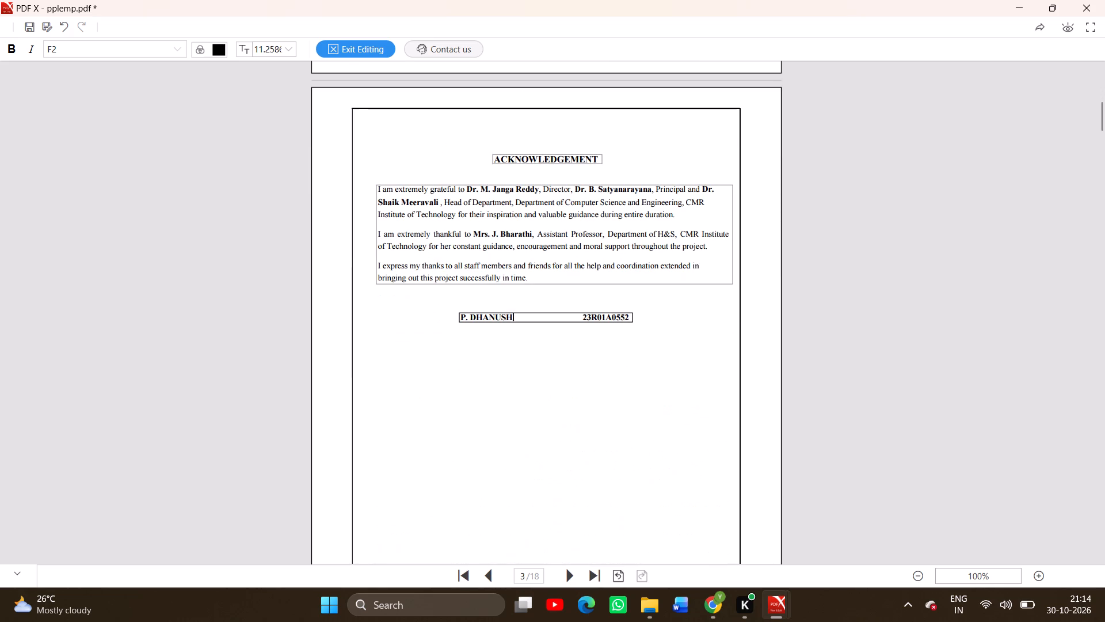
pyautogui.press('BackSpace')
pyautogui.press('BackSpace')
pyautogui.press('BackSpace')
pyautogui.press('BackSpace')
pyautogui.press('BackSpace')
pyautogui.press('BackSpace')
pyautogui.press('BackSpace')
pyautogui.press('BackSpace')
pyautogui.press('BackSpace')
pyautogui.press('BackSpace')
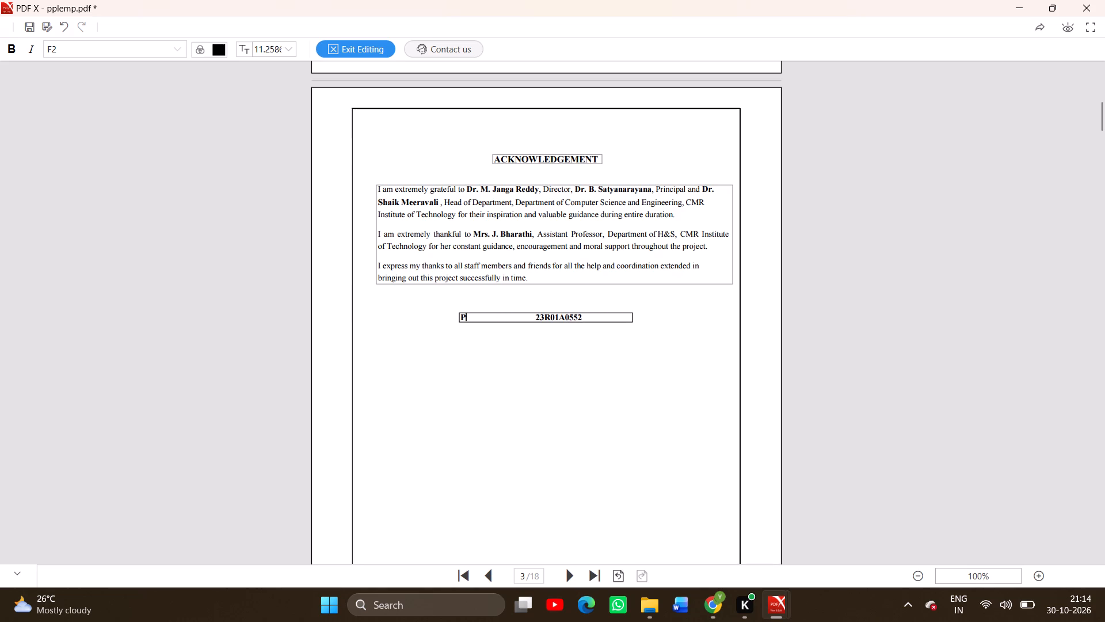
pyautogui.hotkey('shift', 'y')
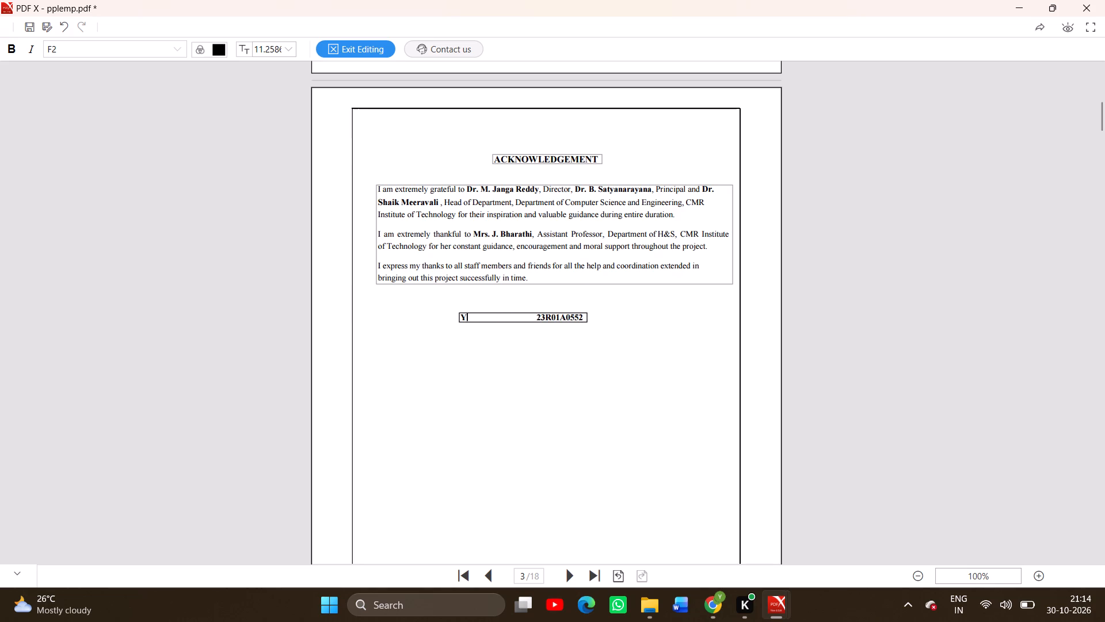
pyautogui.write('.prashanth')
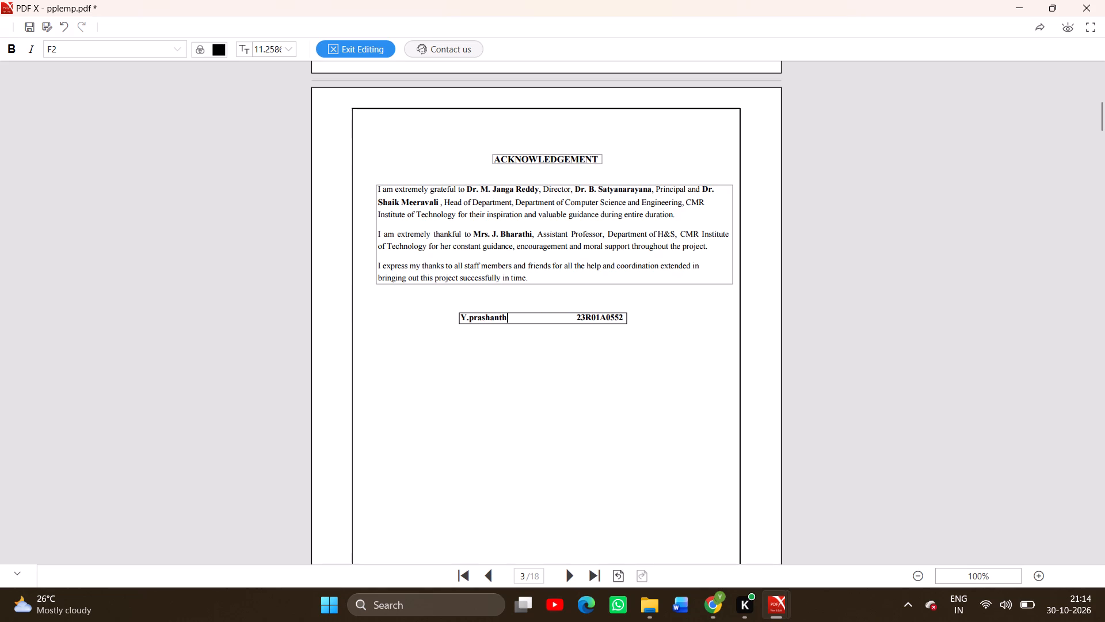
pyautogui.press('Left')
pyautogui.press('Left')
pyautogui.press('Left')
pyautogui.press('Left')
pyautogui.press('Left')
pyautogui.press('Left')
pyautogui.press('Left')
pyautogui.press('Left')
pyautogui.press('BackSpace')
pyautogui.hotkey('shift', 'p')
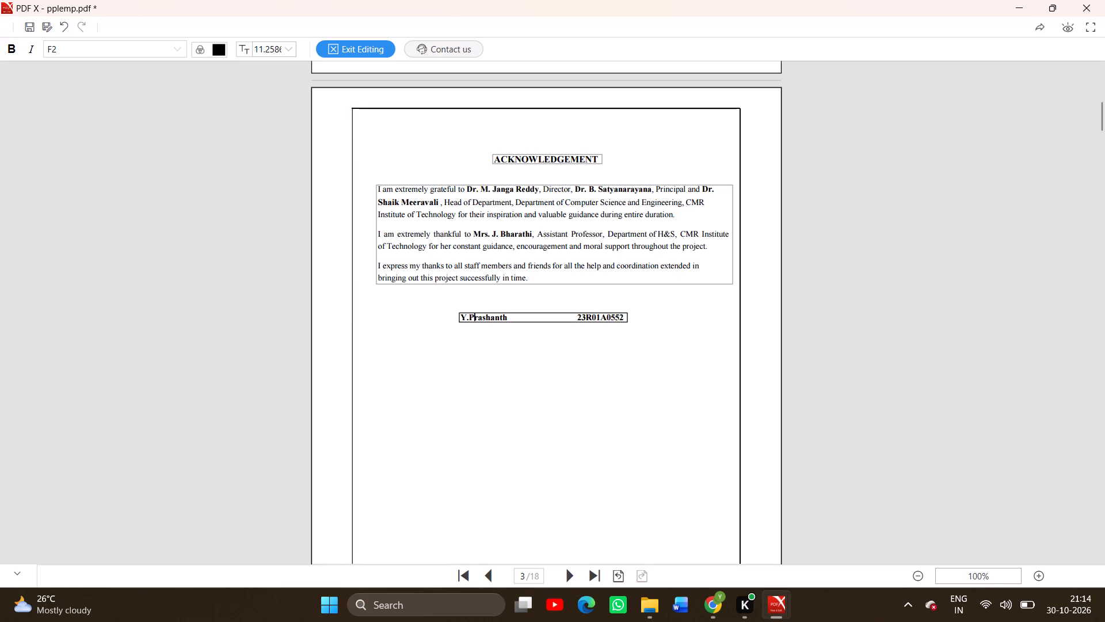
# Change the second-to-last digit of the acknowledgement page's roll number to 6.
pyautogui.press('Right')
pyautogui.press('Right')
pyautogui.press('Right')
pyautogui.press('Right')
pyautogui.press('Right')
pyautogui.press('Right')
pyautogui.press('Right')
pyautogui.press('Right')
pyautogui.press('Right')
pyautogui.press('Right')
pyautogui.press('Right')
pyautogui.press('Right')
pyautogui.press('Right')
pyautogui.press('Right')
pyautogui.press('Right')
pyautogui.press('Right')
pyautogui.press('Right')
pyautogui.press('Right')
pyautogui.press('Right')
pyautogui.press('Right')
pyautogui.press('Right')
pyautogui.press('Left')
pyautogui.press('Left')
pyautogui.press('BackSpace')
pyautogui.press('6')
# Replace the original submitter's name under Submitted By on the title page with the new submitter's name.
pyautogui.scroll(-20, 515, 321)
pyautogui.scroll(-6, 515, 321)
pyautogui.scroll(2, 515, 321)
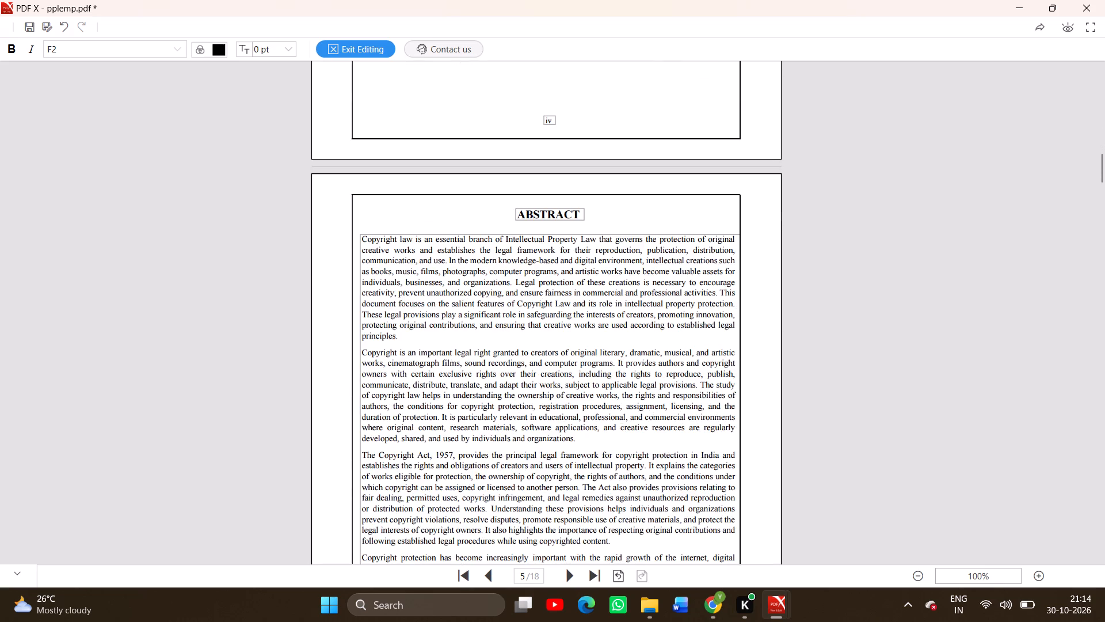
pyautogui.scroll(13, 515, 321)
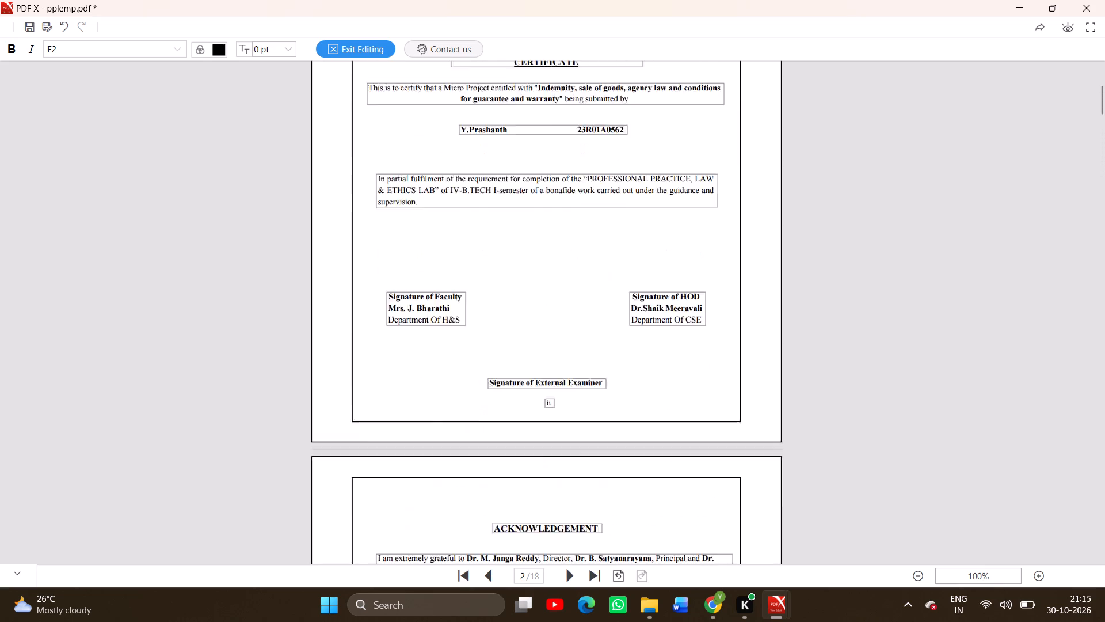
pyautogui.scroll(3, 515, 321)
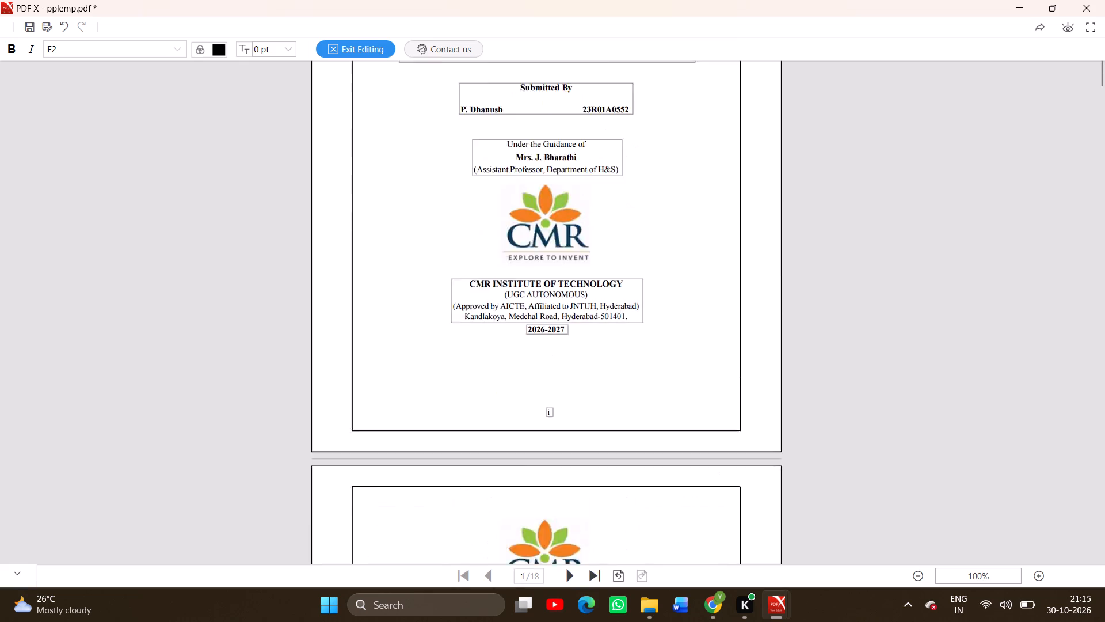
pyautogui.scroll(1, 515, 321)
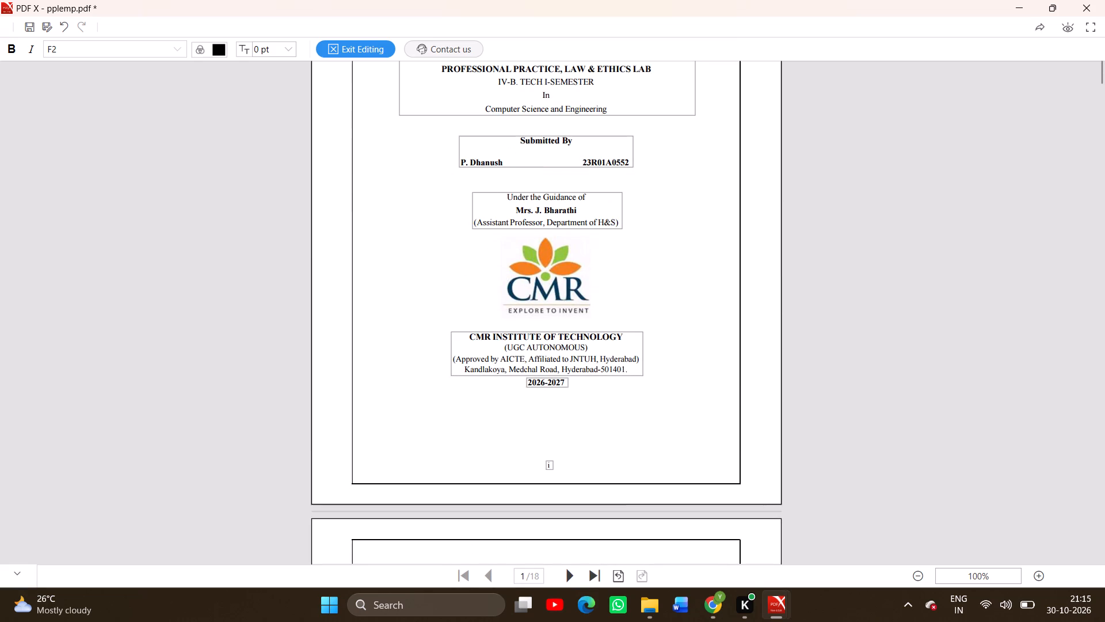
pyautogui.click(502, 164)
pyautogui.press('BackSpace')
pyautogui.press('BackSpace')
pyautogui.press('BackSpace')
pyautogui.press('BackSpace')
pyautogui.press('BackSpace')
pyautogui.press('BackSpace')
pyautogui.press('BackSpace')
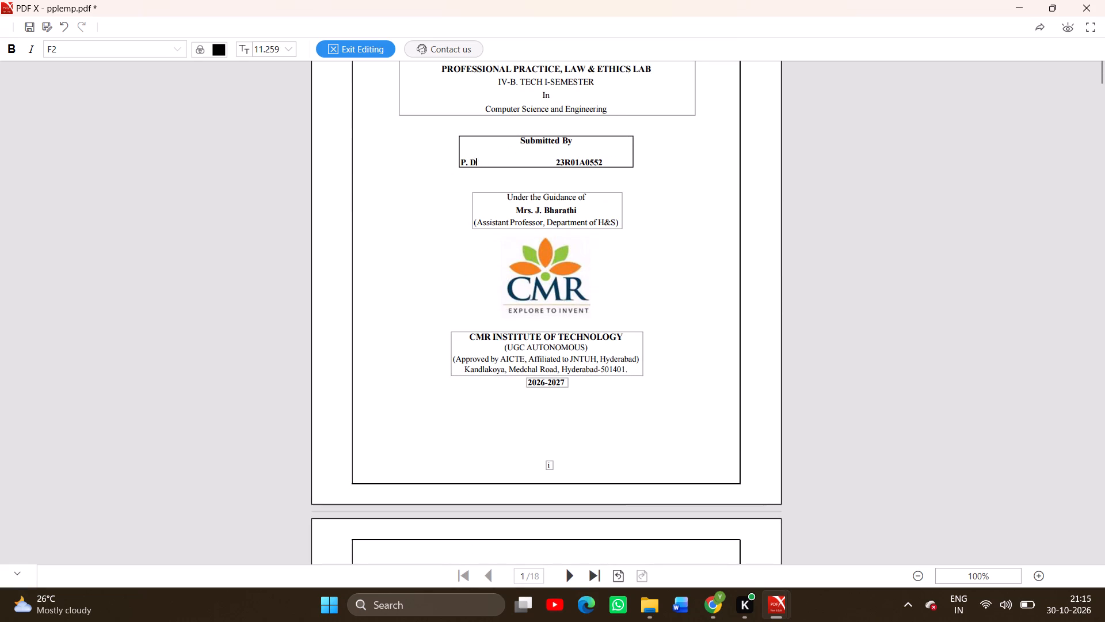
pyautogui.press('BackSpace')
pyautogui.press('BackSpace')
pyautogui.press('BackSpace')
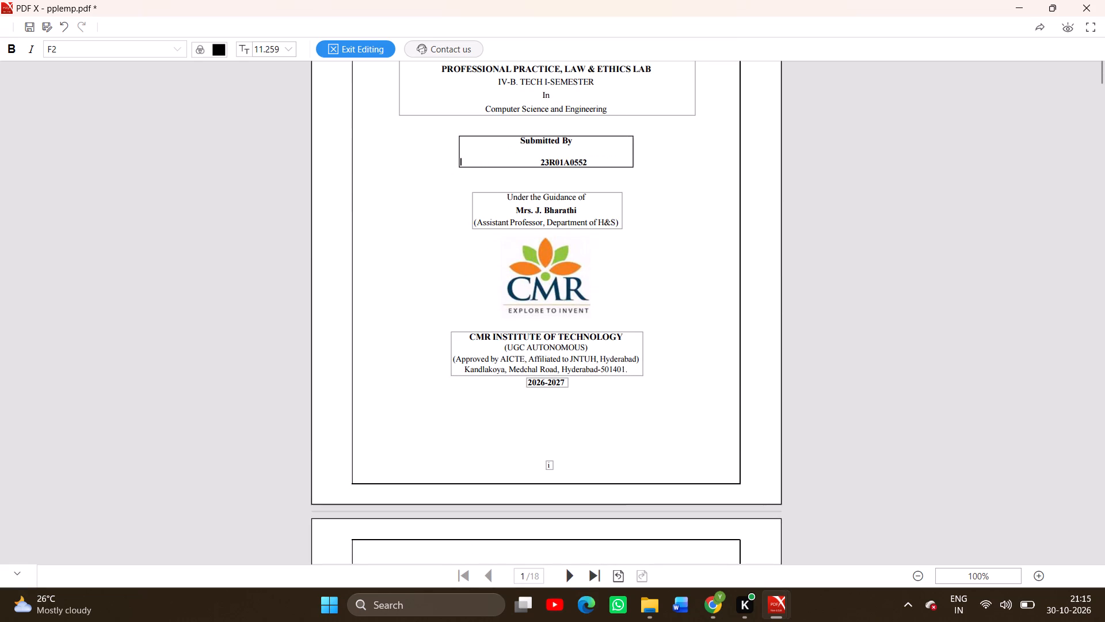
pyautogui.hotkey('shift', 'y')
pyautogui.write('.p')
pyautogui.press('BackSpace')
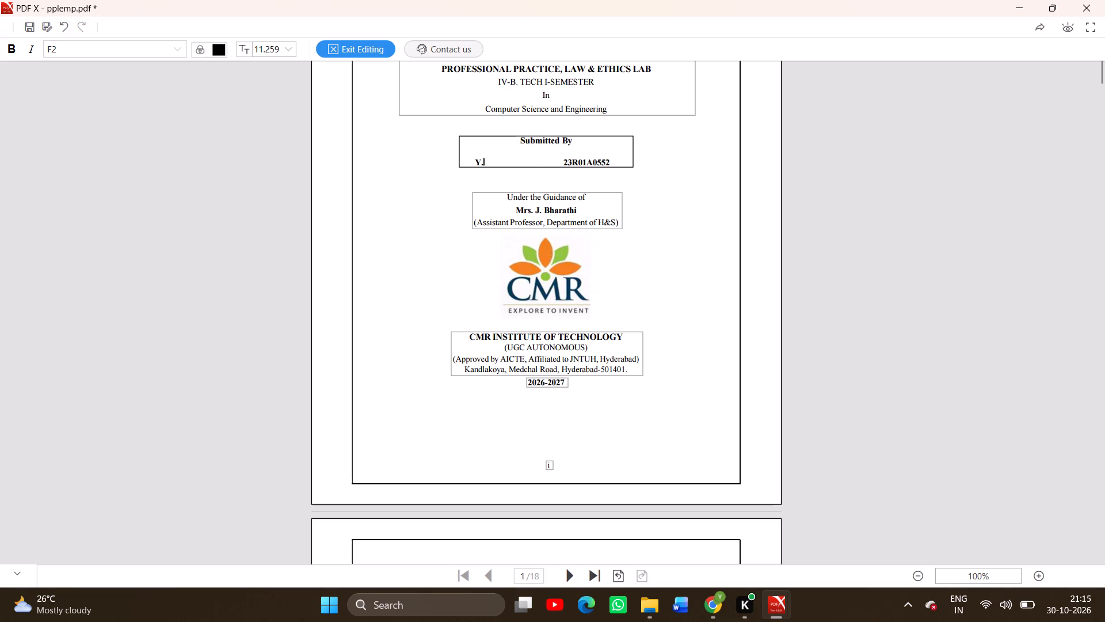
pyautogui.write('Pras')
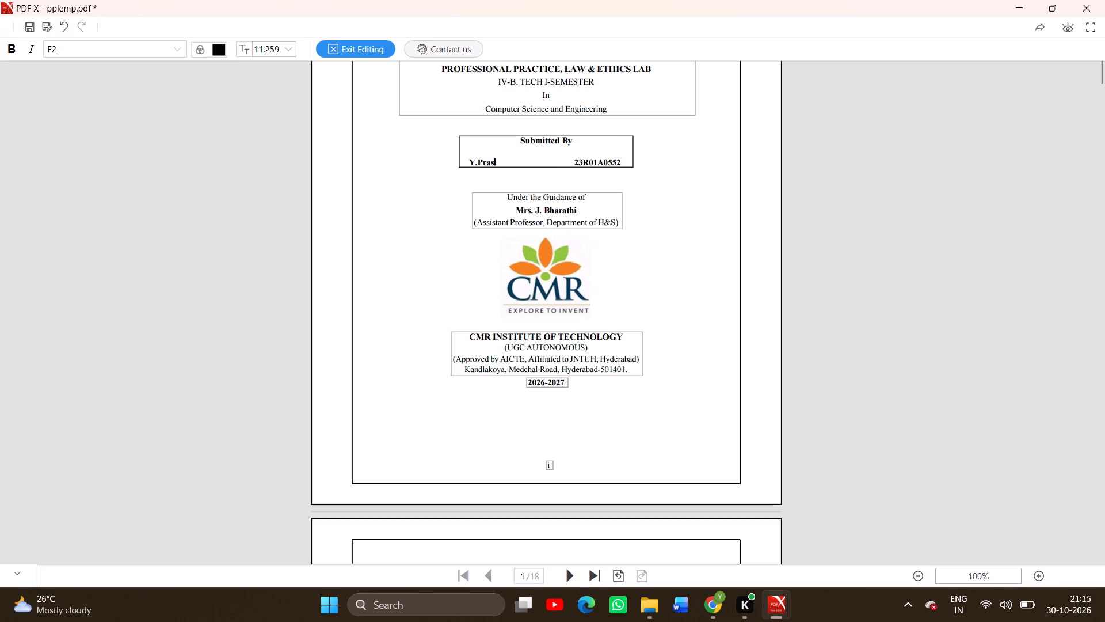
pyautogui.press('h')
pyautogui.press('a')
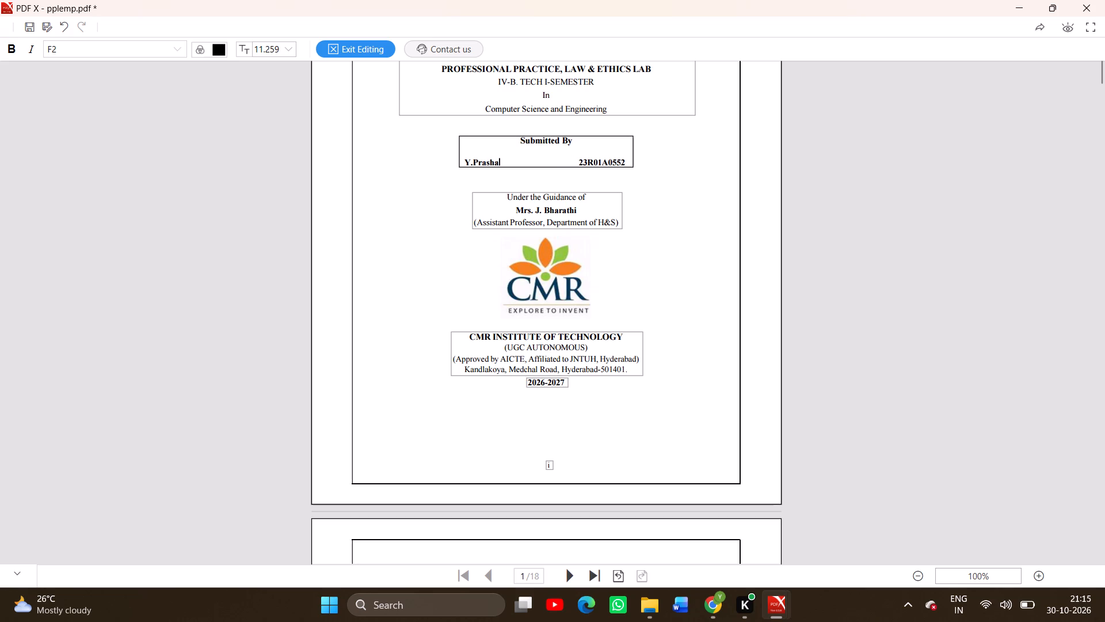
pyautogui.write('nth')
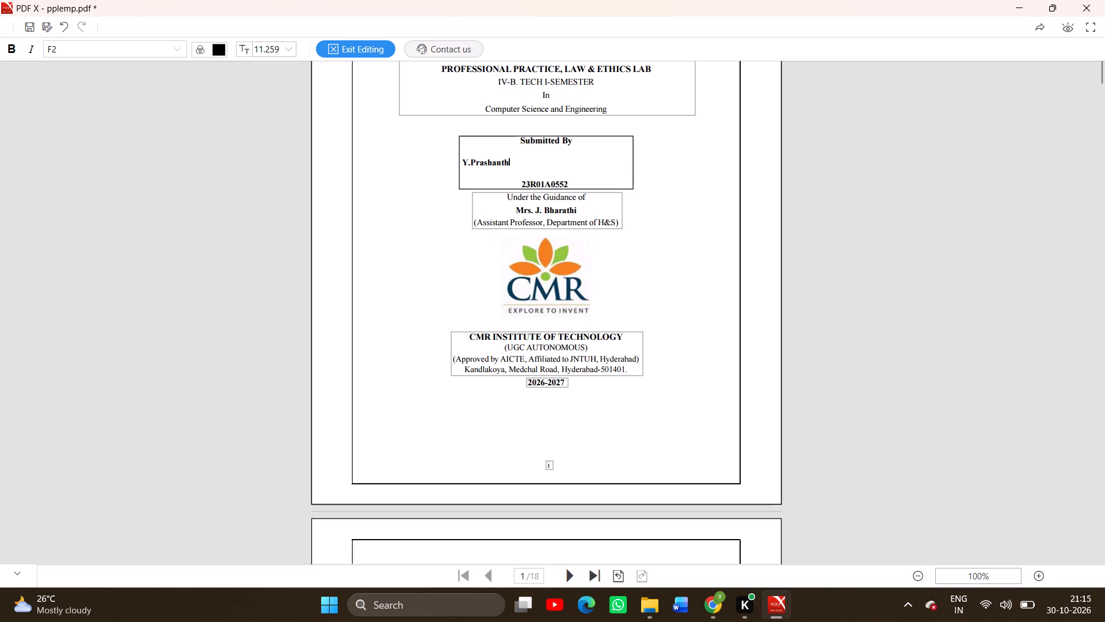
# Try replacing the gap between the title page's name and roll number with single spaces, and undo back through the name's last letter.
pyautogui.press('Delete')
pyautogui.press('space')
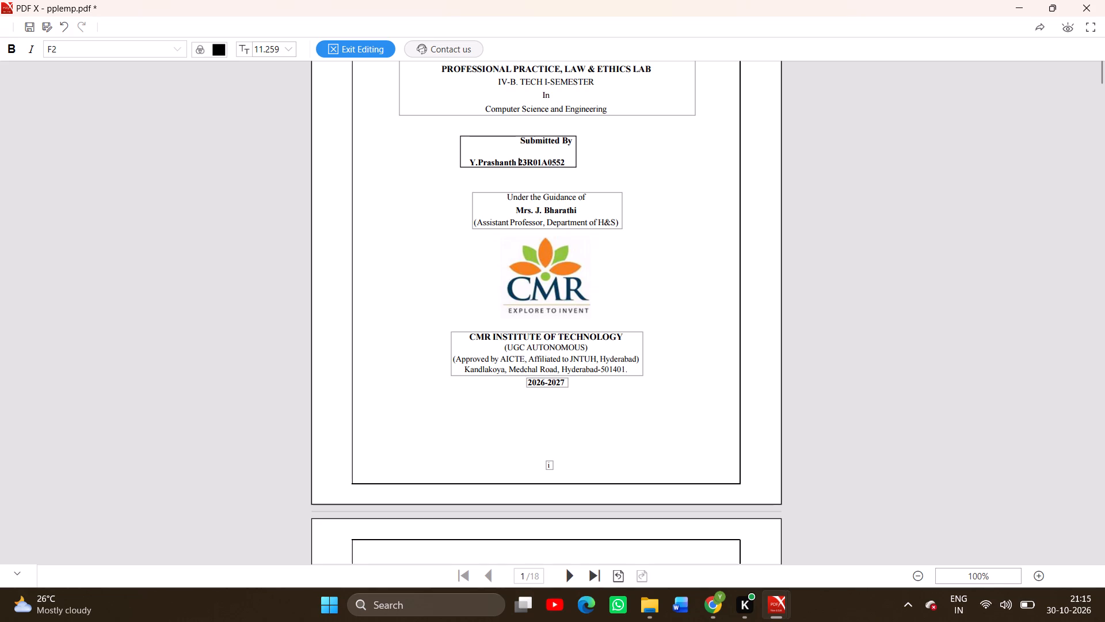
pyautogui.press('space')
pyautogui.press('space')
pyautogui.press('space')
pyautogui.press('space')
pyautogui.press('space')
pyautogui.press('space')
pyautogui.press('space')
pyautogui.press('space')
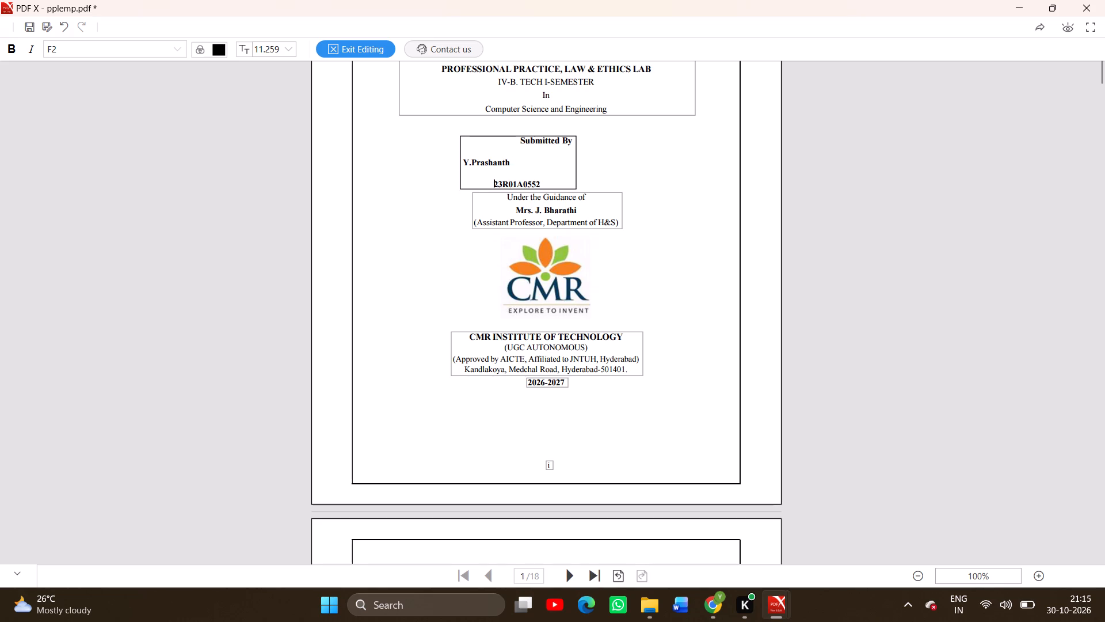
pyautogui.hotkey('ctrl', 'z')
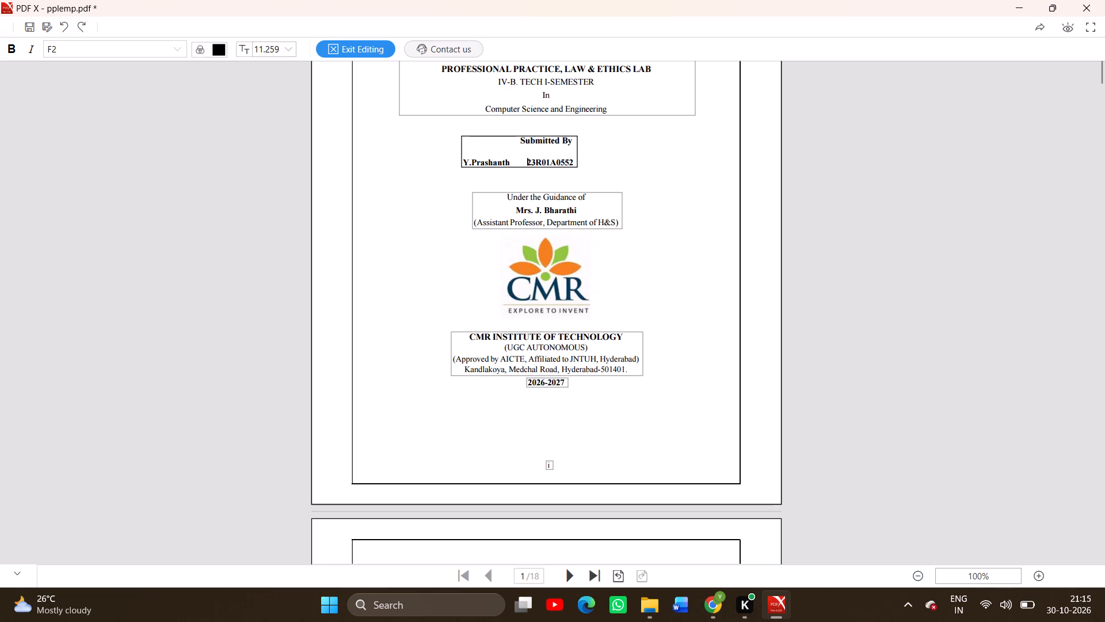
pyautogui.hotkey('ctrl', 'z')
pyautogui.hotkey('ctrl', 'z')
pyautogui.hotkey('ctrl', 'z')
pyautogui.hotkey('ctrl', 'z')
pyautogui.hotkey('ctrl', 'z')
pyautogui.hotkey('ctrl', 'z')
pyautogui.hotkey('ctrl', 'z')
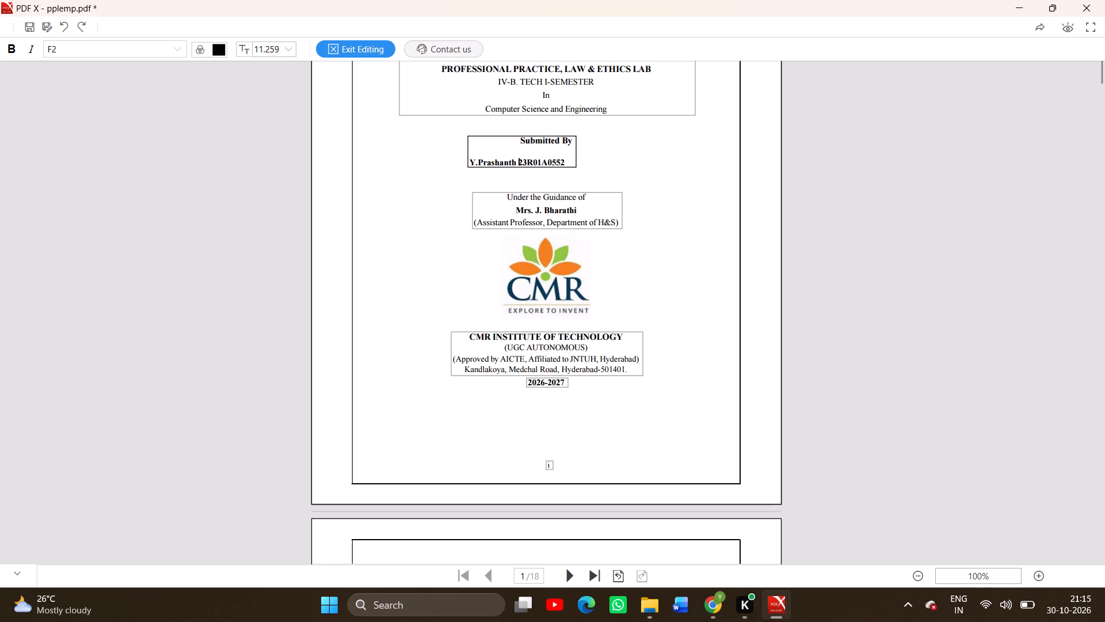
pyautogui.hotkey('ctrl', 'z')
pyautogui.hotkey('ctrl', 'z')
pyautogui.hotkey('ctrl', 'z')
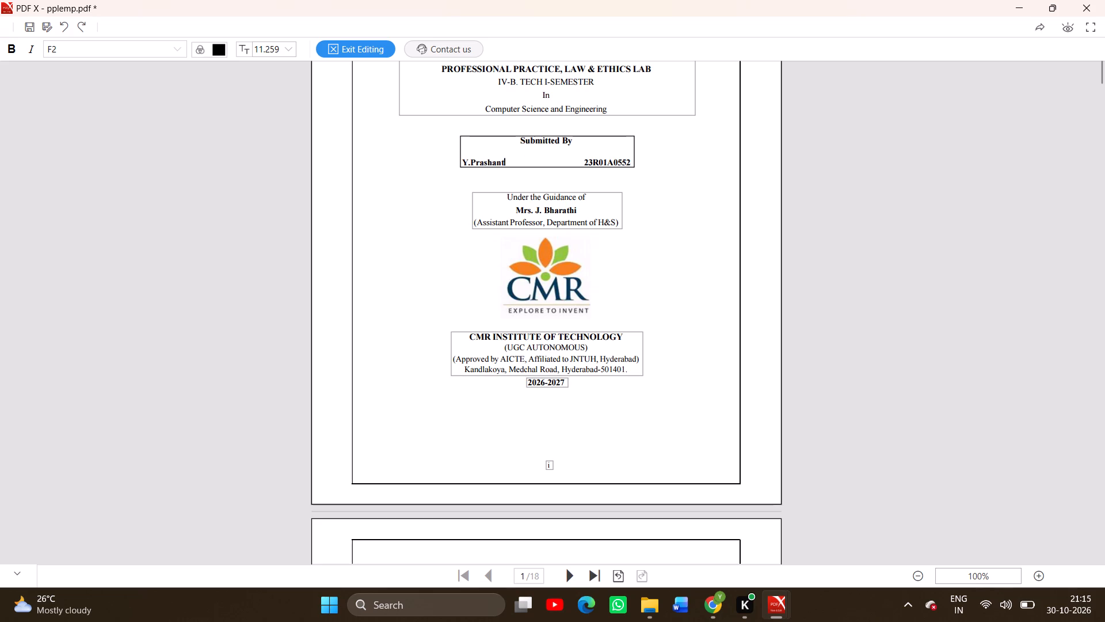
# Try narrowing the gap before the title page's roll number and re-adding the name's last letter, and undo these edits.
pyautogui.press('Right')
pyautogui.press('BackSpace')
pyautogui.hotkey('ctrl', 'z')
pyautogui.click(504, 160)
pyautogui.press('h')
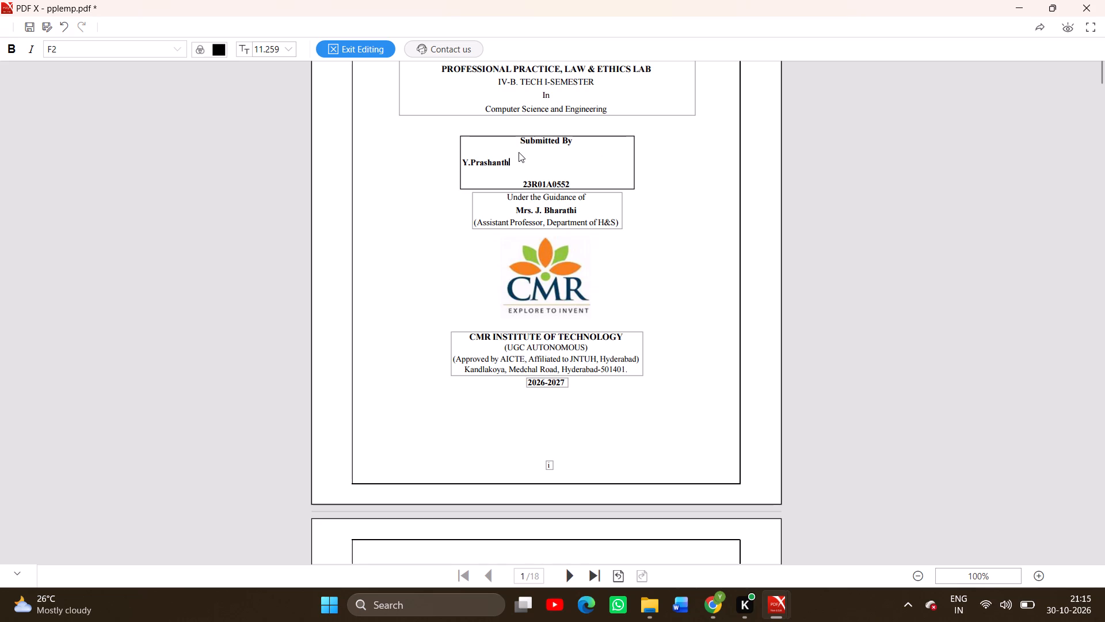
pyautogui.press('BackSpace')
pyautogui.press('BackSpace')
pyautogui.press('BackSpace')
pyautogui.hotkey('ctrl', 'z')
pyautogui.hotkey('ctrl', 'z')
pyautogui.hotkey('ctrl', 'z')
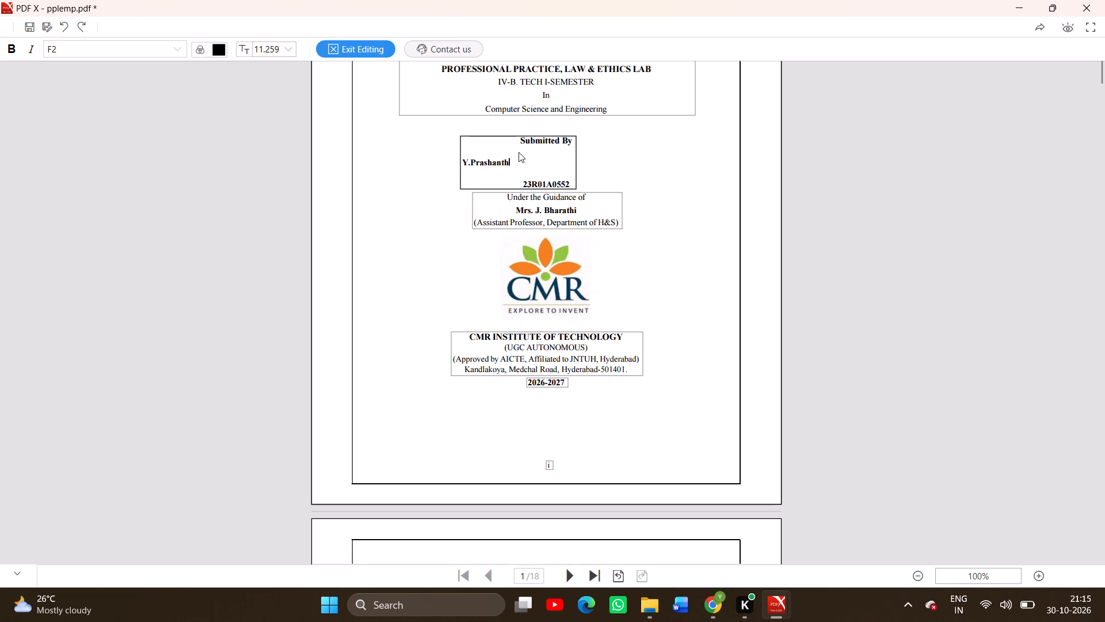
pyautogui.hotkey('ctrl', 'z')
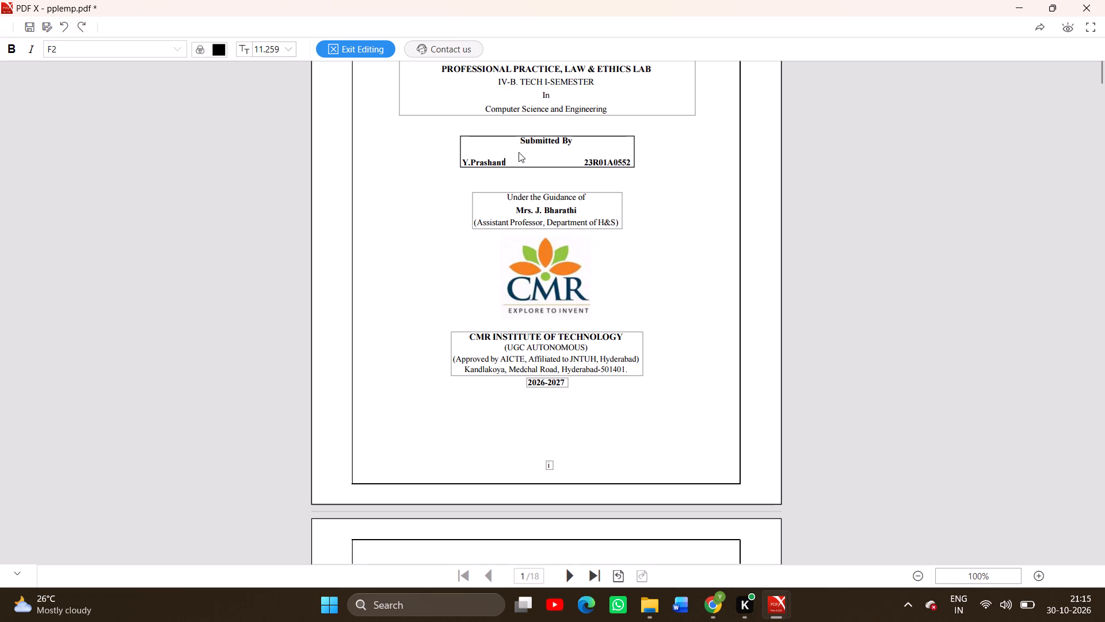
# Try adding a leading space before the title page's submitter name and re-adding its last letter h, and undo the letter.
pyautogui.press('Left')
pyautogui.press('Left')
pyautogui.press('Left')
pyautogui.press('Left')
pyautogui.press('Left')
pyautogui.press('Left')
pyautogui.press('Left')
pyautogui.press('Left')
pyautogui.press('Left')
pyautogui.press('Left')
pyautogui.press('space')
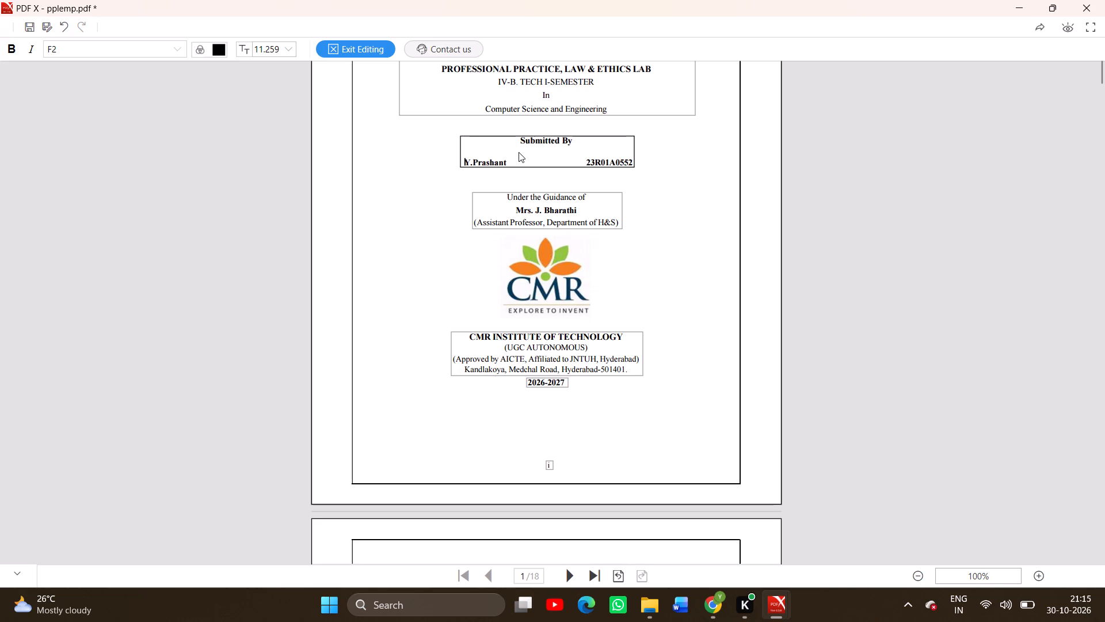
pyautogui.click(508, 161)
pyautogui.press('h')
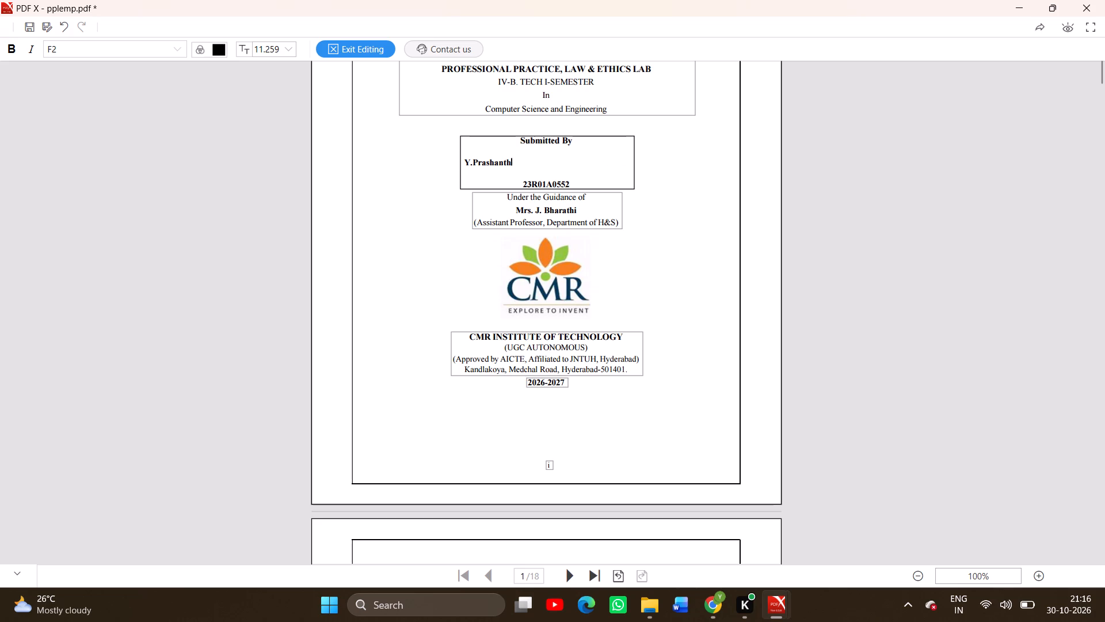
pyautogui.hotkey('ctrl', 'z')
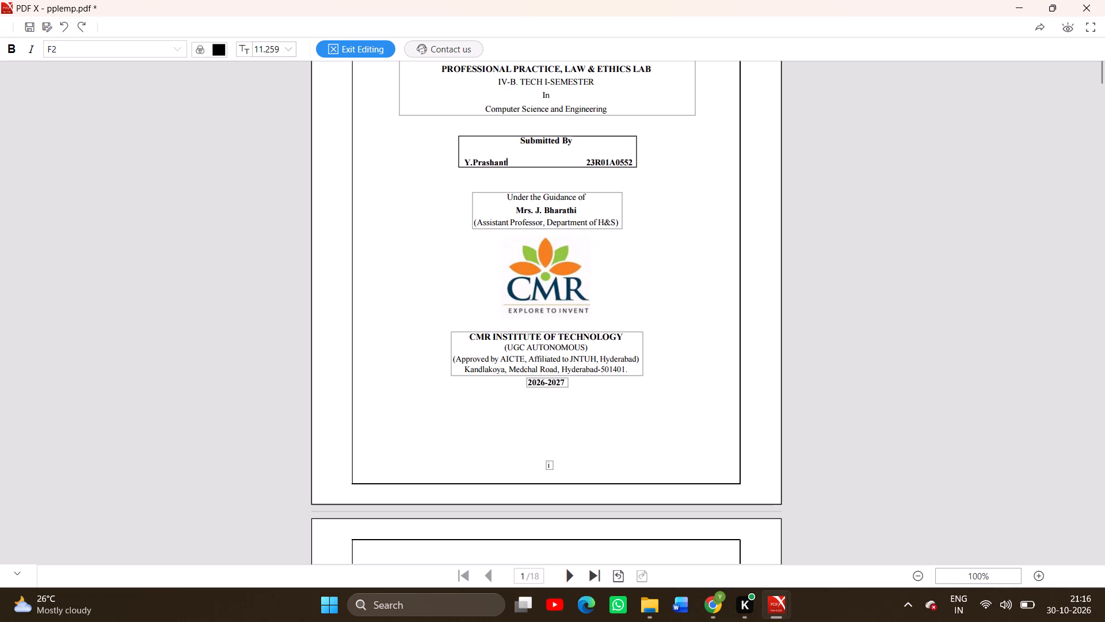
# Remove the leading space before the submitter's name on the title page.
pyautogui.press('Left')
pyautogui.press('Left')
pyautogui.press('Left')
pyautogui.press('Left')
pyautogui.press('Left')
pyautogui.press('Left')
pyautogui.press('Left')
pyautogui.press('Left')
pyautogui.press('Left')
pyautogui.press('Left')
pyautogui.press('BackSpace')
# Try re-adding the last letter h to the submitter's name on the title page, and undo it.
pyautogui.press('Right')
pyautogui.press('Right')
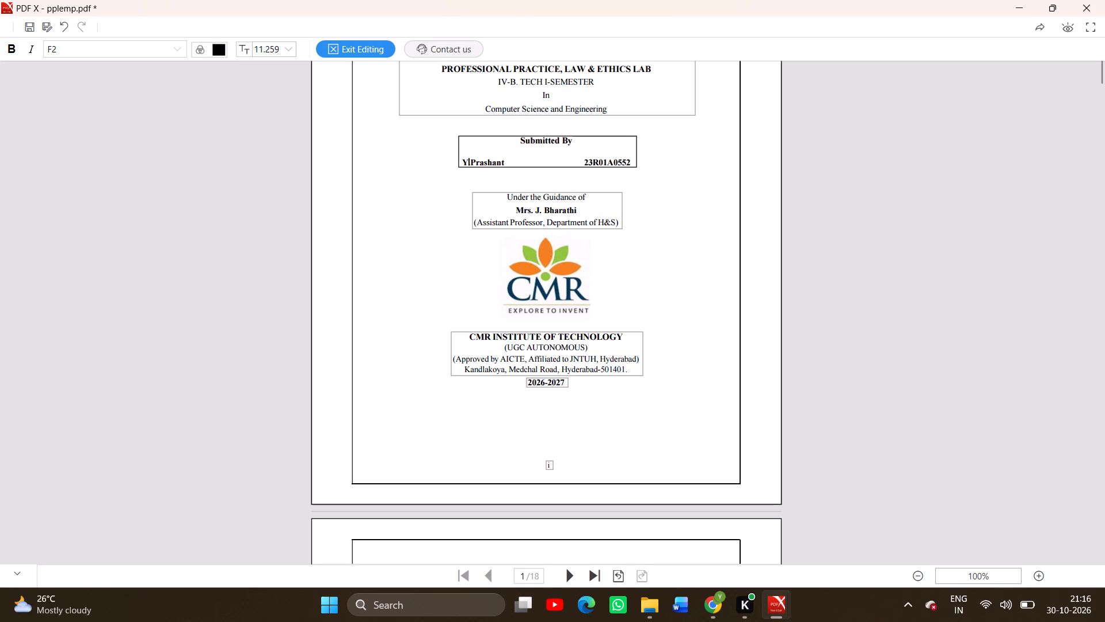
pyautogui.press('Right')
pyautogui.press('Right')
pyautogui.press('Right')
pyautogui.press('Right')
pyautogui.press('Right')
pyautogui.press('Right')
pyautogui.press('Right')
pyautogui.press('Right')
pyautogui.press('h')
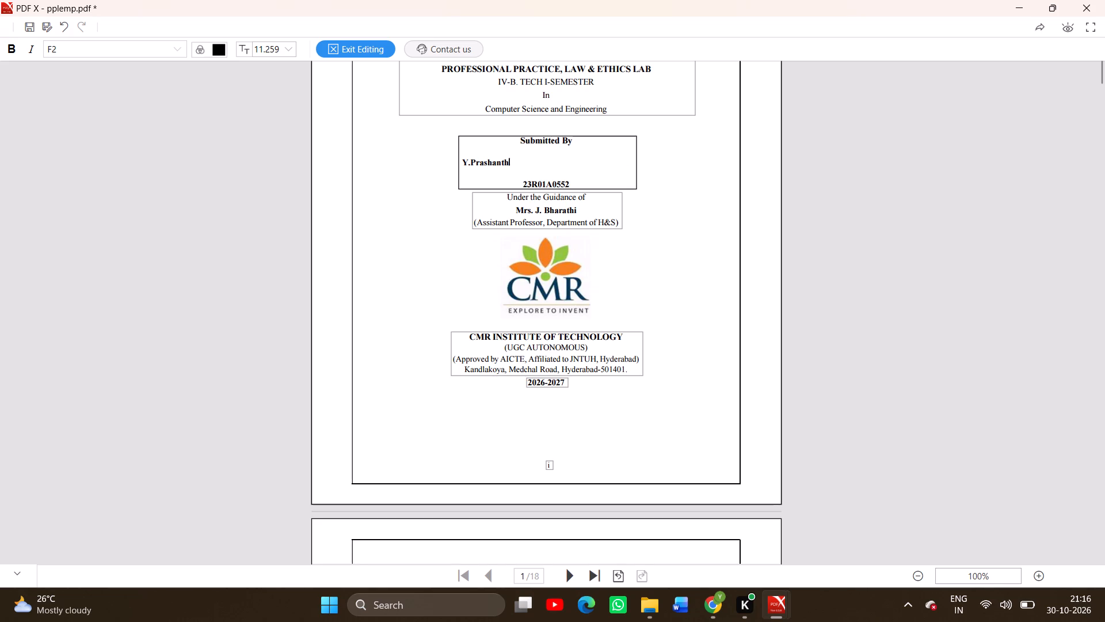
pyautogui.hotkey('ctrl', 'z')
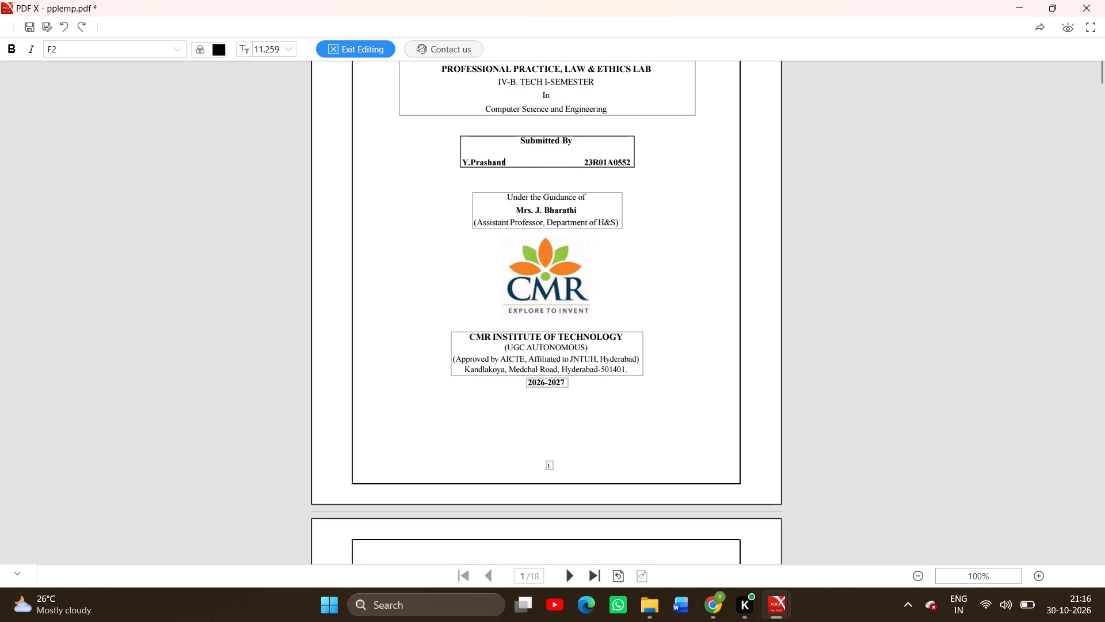
# Change the second-to-last digit of the title page's roll number to 6.
pyautogui.click(627, 163)
pyautogui.press('BackSpace')
pyautogui.press('6')
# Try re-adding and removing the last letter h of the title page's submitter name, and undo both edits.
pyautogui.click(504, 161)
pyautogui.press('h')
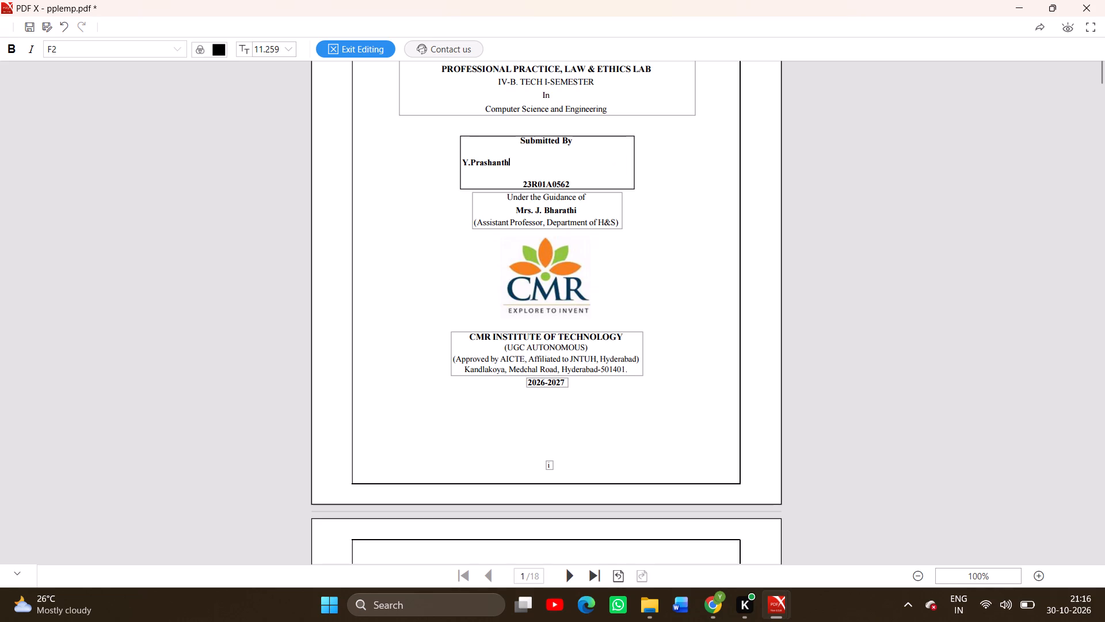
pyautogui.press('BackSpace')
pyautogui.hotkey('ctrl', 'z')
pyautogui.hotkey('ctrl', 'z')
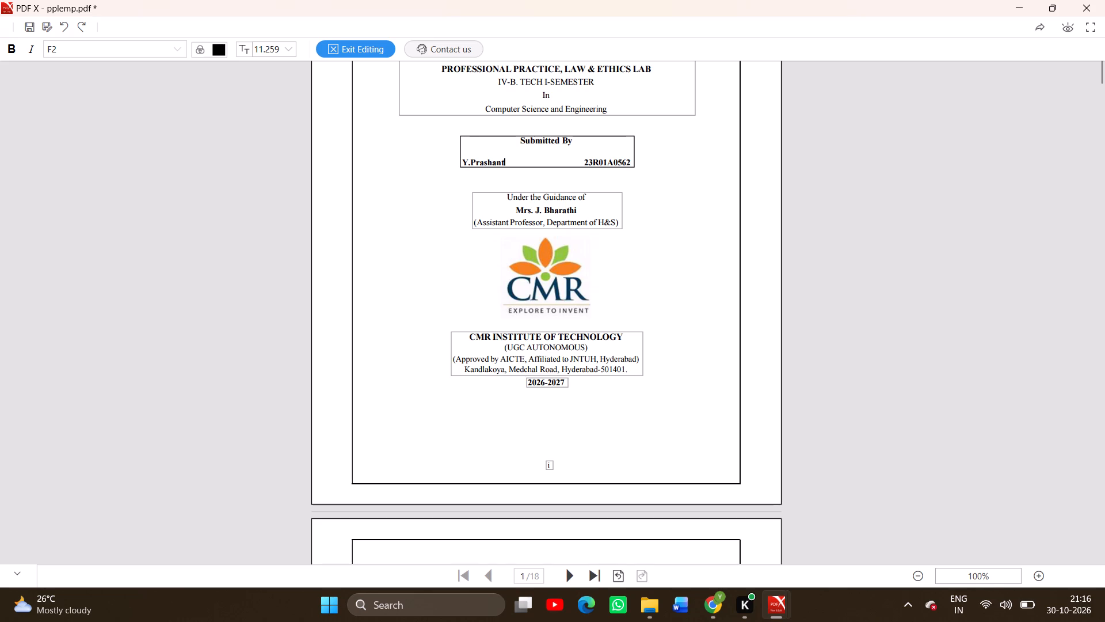
# Replace the gap after the title page's submitter name with the missing letter h and enough single spaces to set the roll number apart.
pyautogui.press('Right')
pyautogui.press('BackSpace')
pyautogui.press('h')
pyautogui.press('space')
pyautogui.press('space')
pyautogui.press('space')
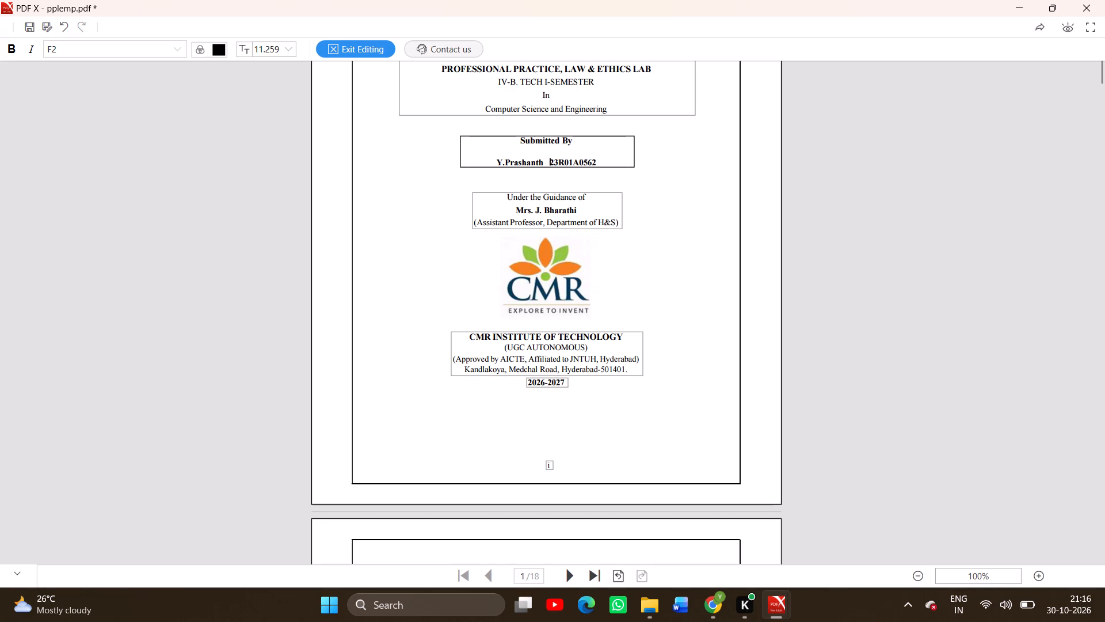
pyautogui.press('space')
pyautogui.press('space')
pyautogui.press('space')
pyautogui.press('space')
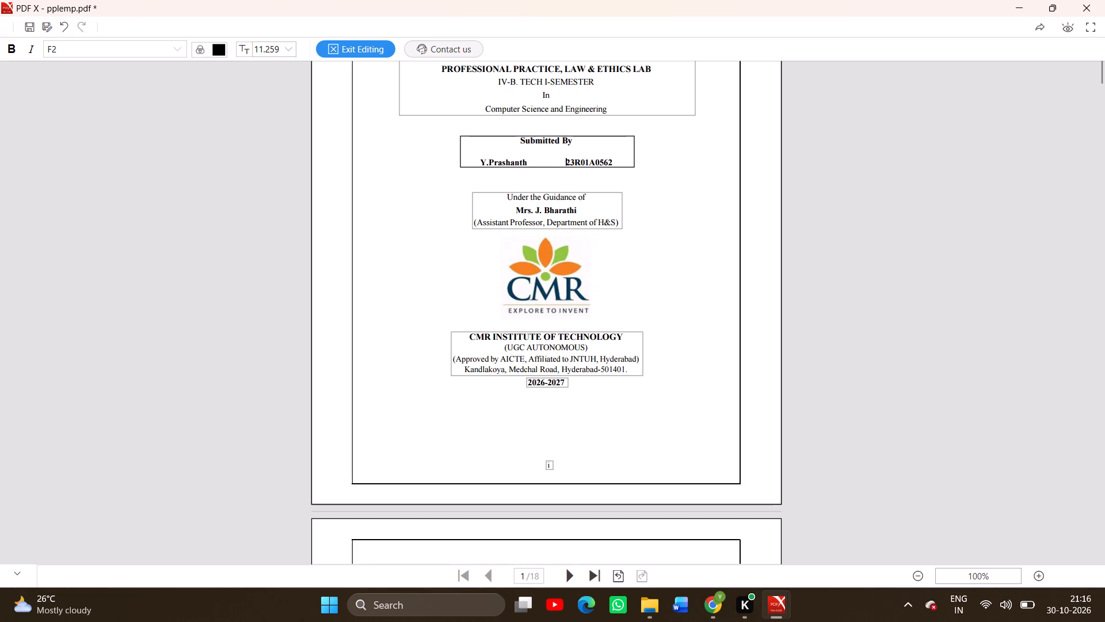
pyautogui.press('space')
pyautogui.press('space')
pyautogui.press('space')
pyautogui.press('space')
pyautogui.press('space')
pyautogui.press('space')
pyautogui.press('space')
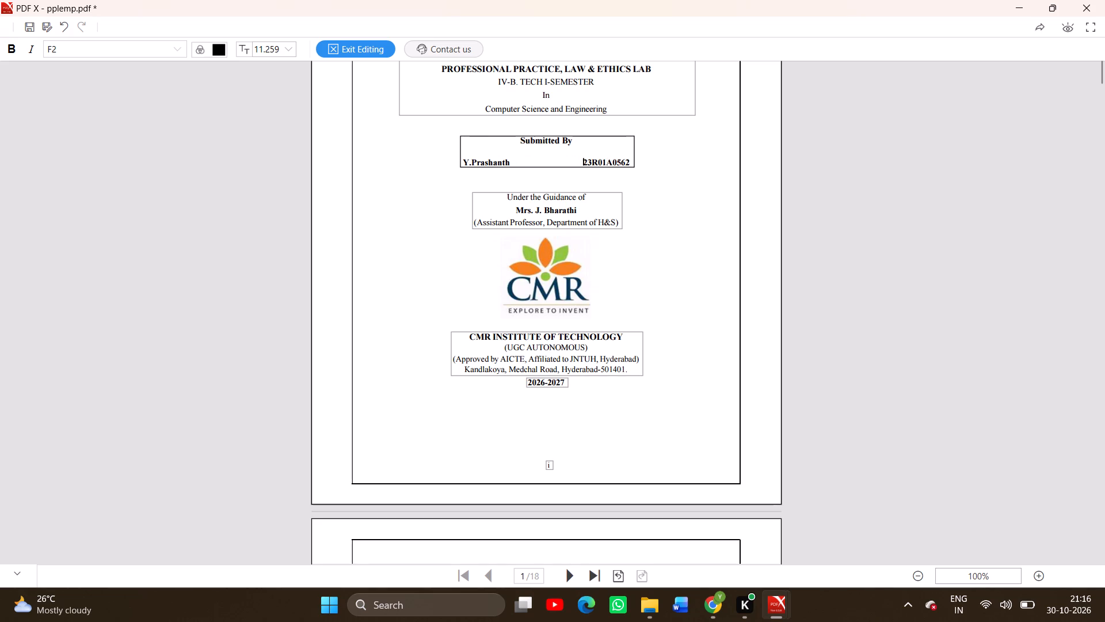
pyautogui.press('space')
pyautogui.press('space')
pyautogui.hotkey('ctrl', 'z')
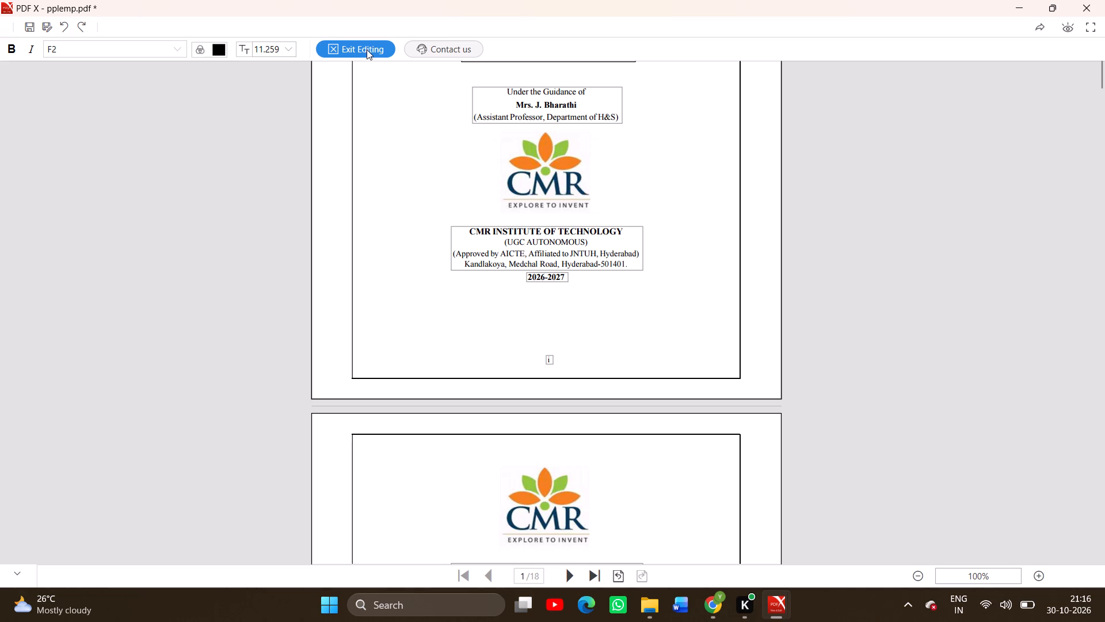
# Save the edited report under its current file name.
pyautogui.click(36, 25)
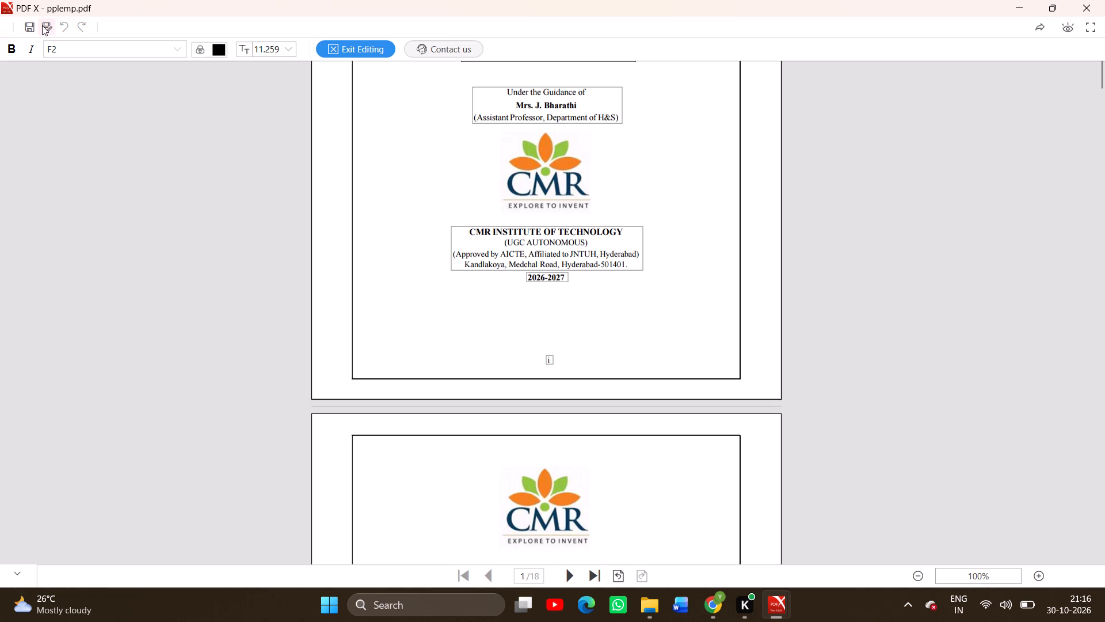
pyautogui.doubleClick(32, 28)
# Save a copy of the report as a PDF named pple in the Downloads folder.
pyautogui.click(43, 28)
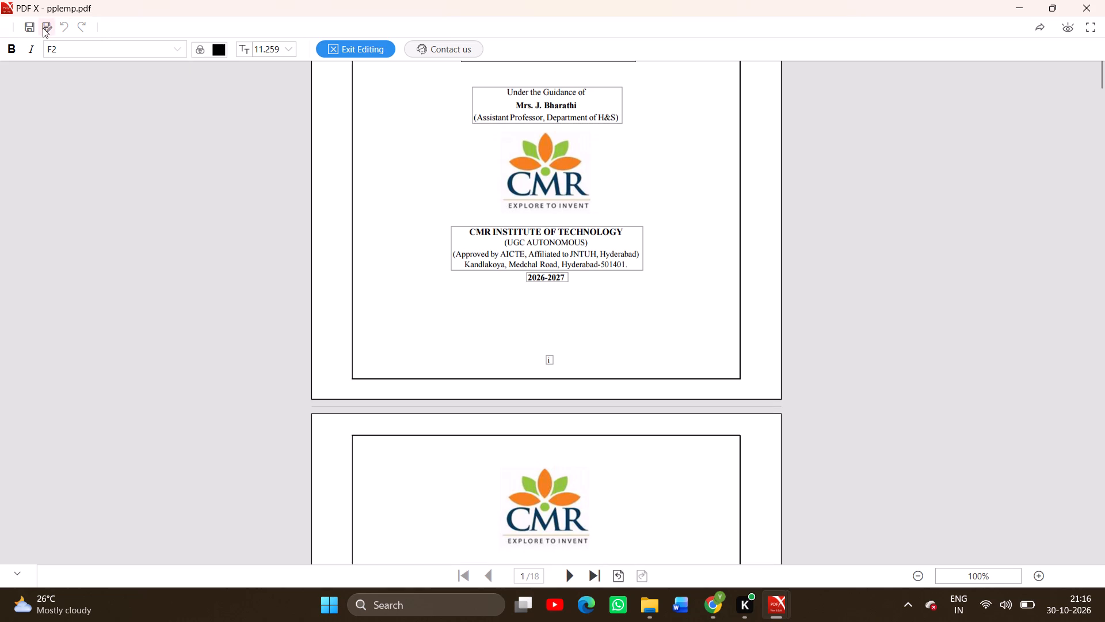
pyautogui.click(43, 28)
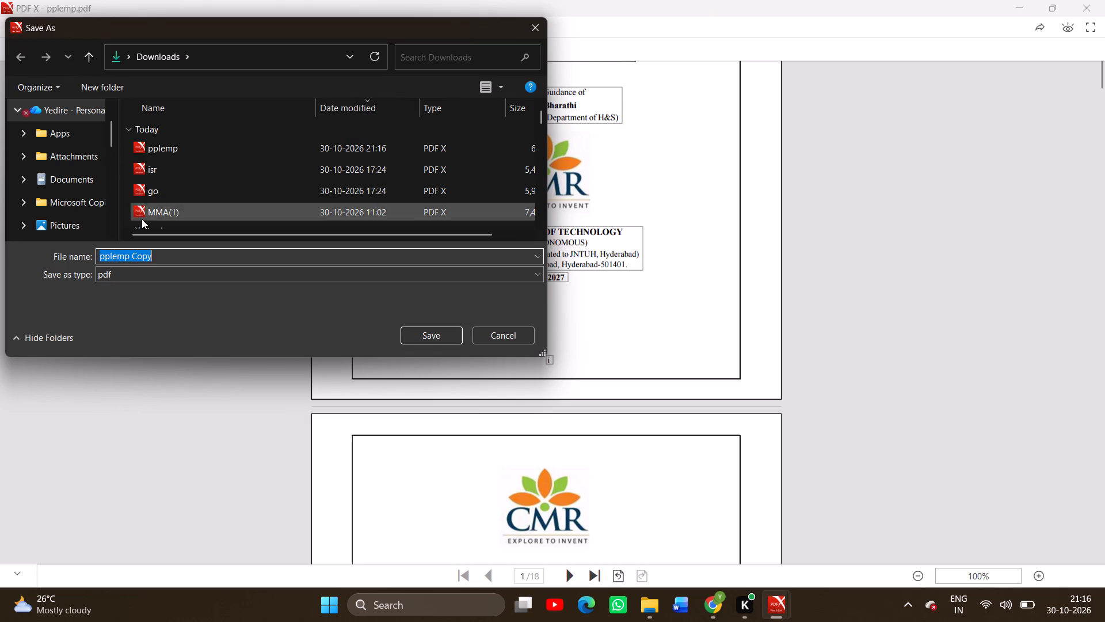
pyautogui.click(155, 253)
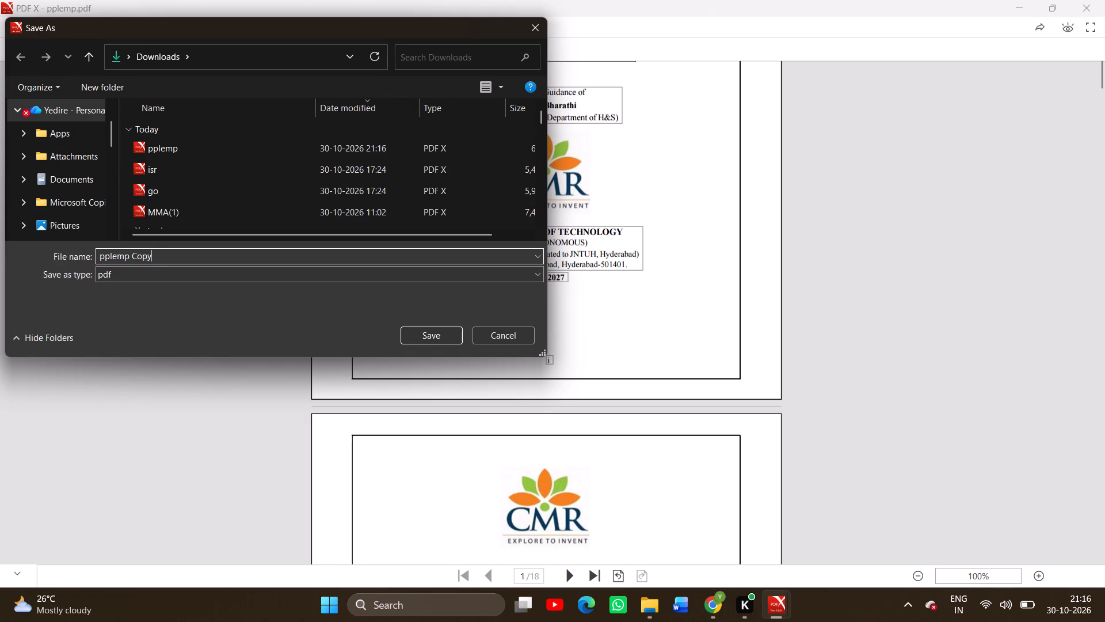
pyautogui.press('BackSpace')
pyautogui.press('BackSpace')
pyautogui.press('BackSpace')
pyautogui.press('BackSpace')
pyautogui.press('BackSpace')
pyautogui.press('BackSpace')
pyautogui.press('BackSpace')
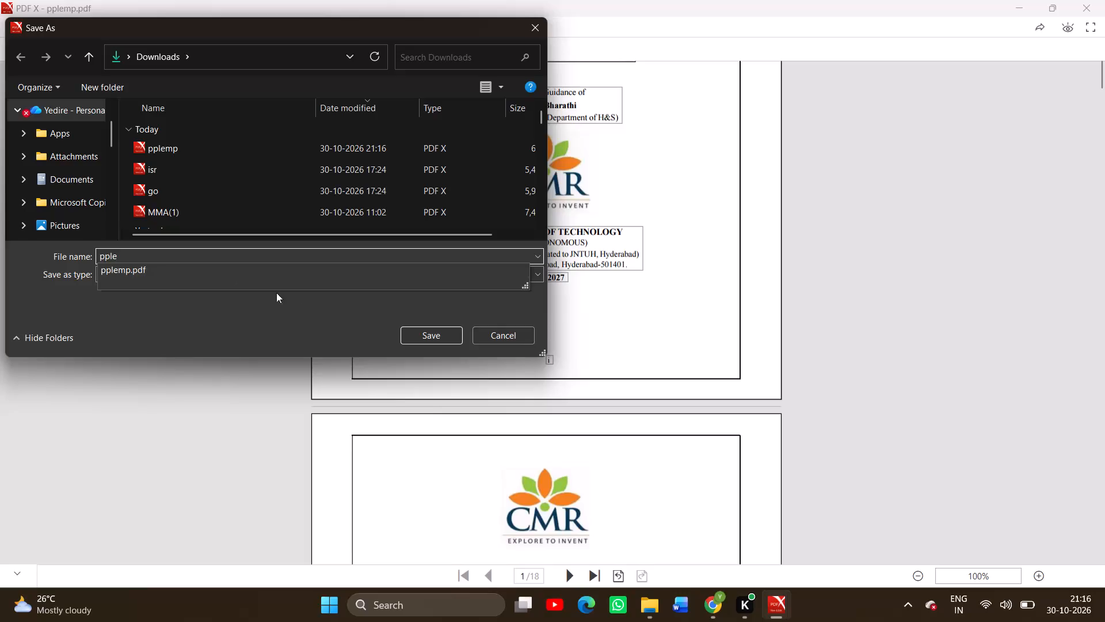
pyautogui.click(429, 333)
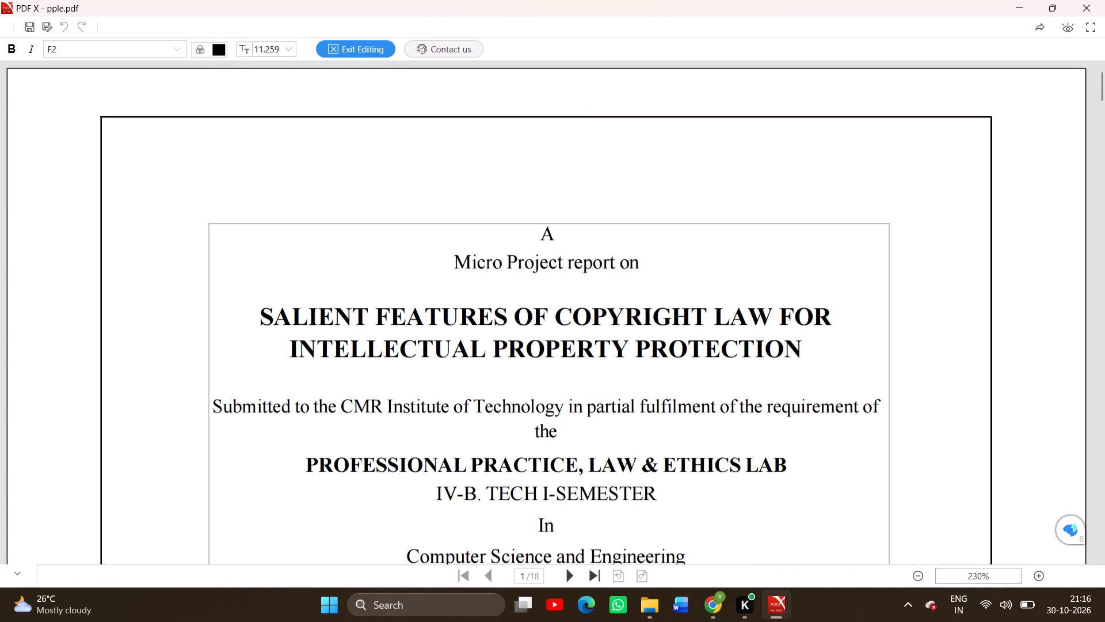
# Review the title, certificate and acknowledgement pages of the saved copy, checking the submitter's name and roll number.
pyautogui.scroll(-9, 429, 333)
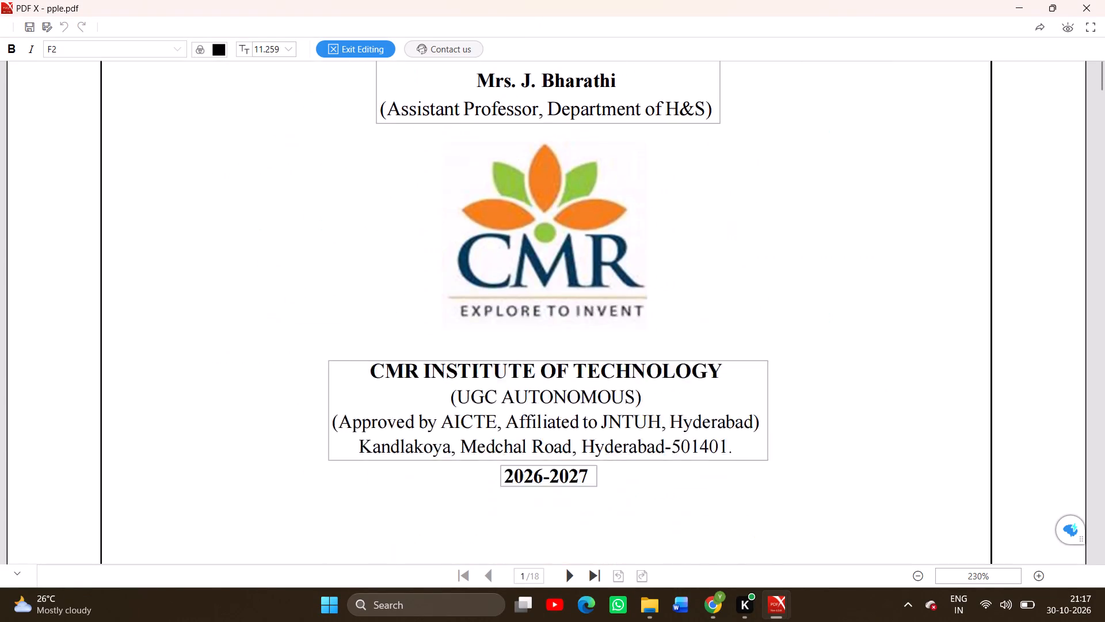
pyautogui.scroll(-6, 429, 333)
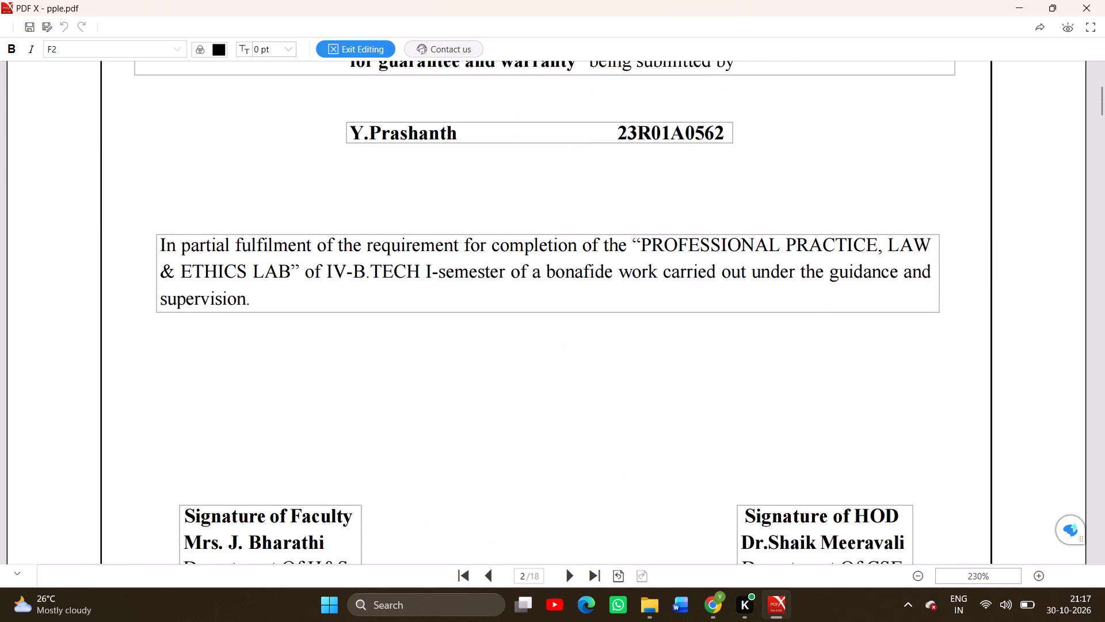
pyautogui.scroll(-4, 429, 333)
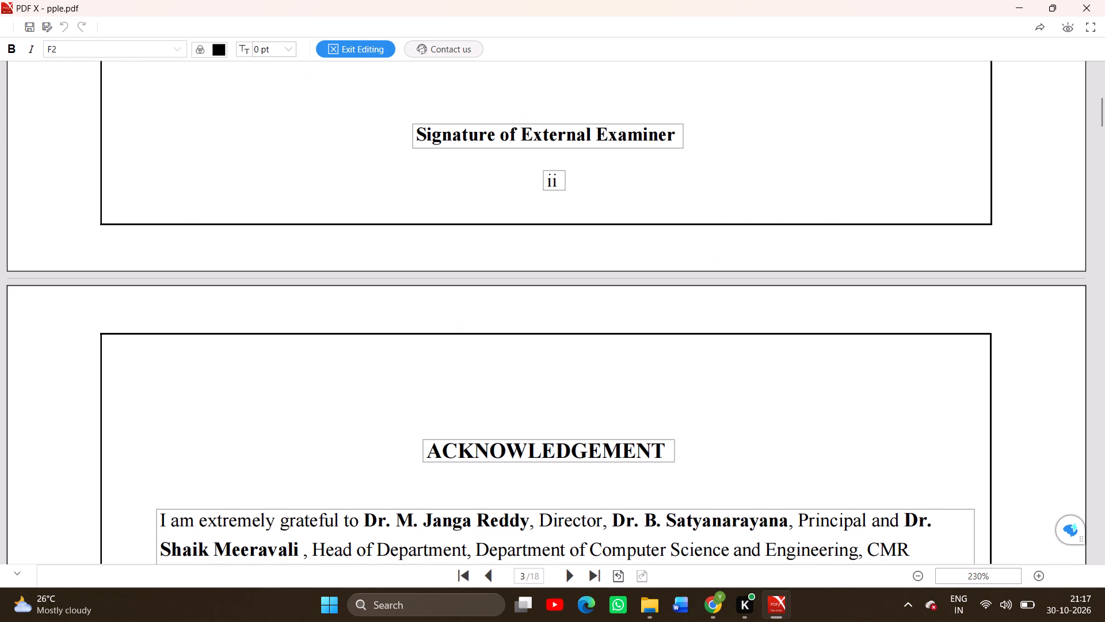
pyautogui.scroll(1, 429, 333)
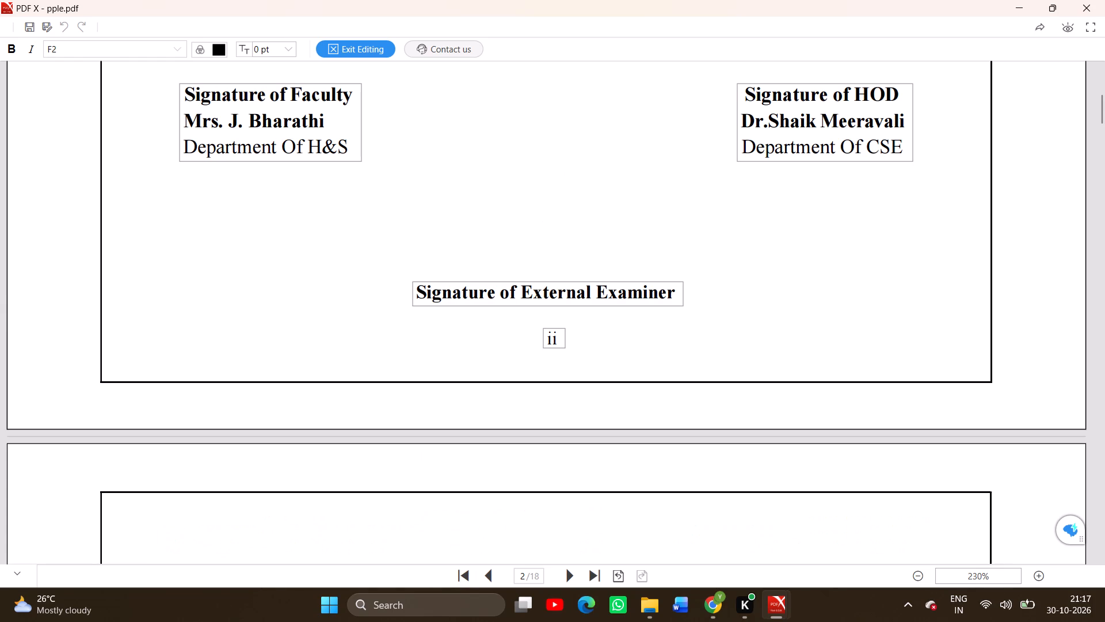
pyautogui.scroll(-2, 429, 333)
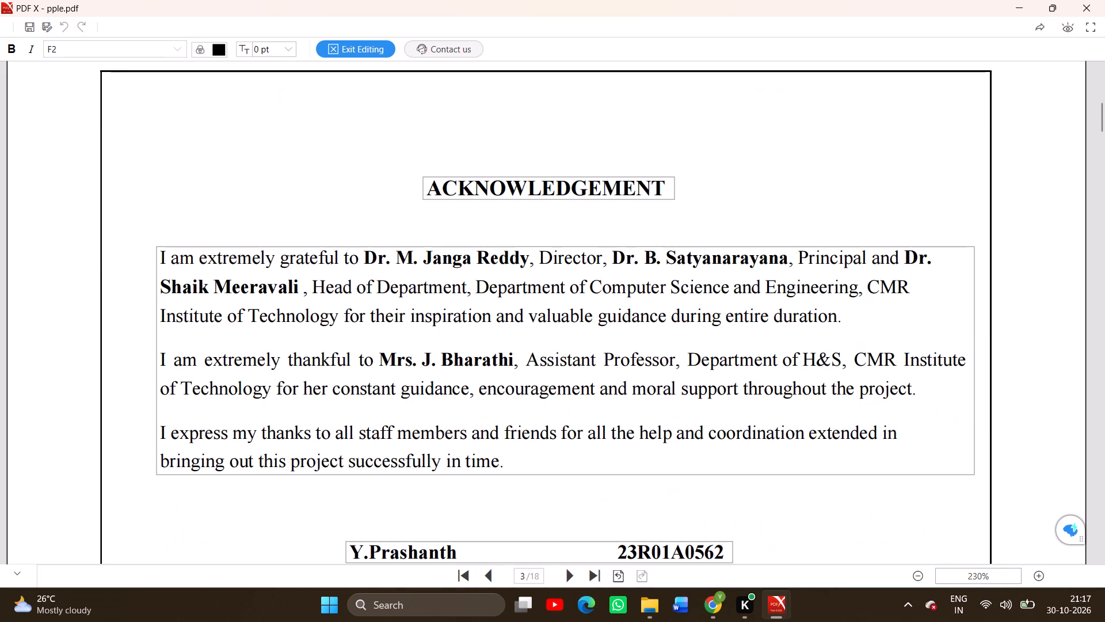
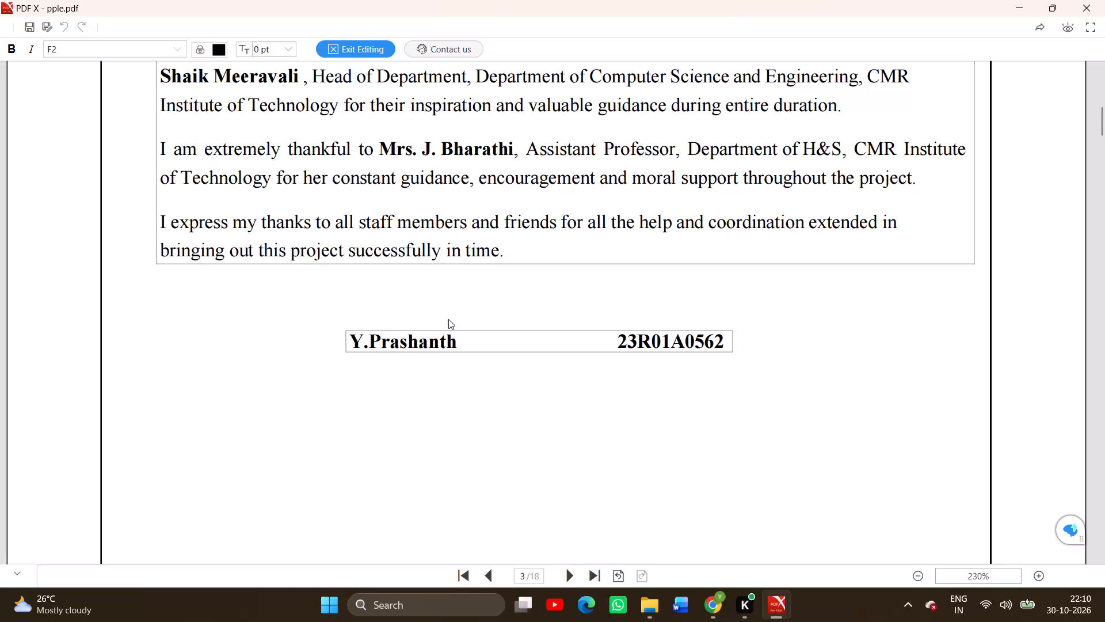
# Close the pple PDF in the PDF editor.
pyautogui.click(1096, 0)
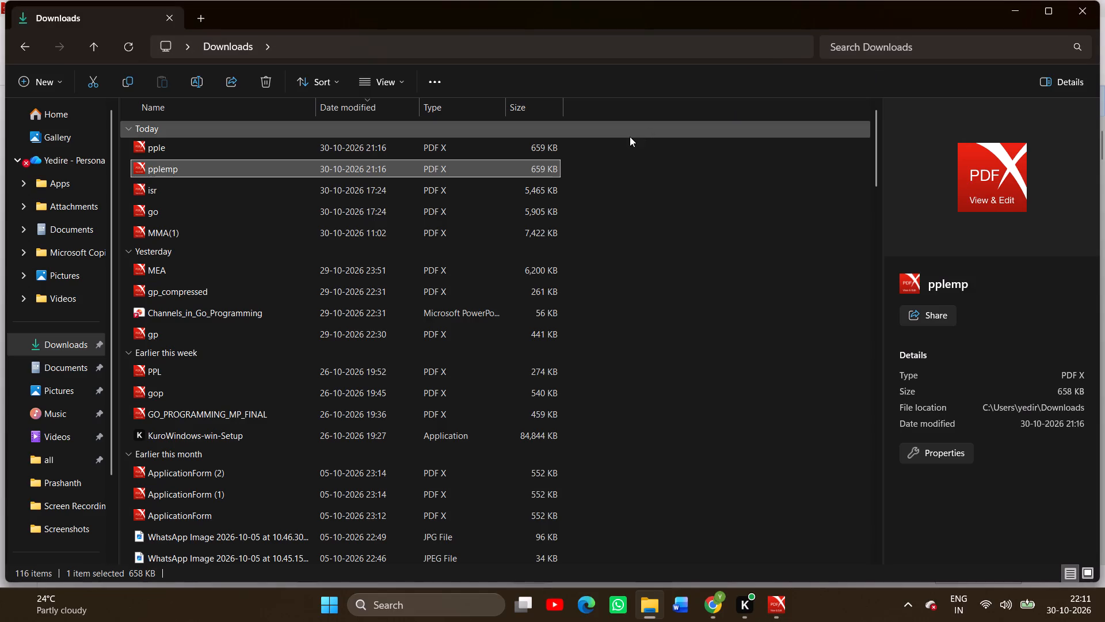
# Switch to Chrome and bring up the original pplemp report.
pyautogui.doubleClick(718, 606)
pyautogui.click(718, 606)
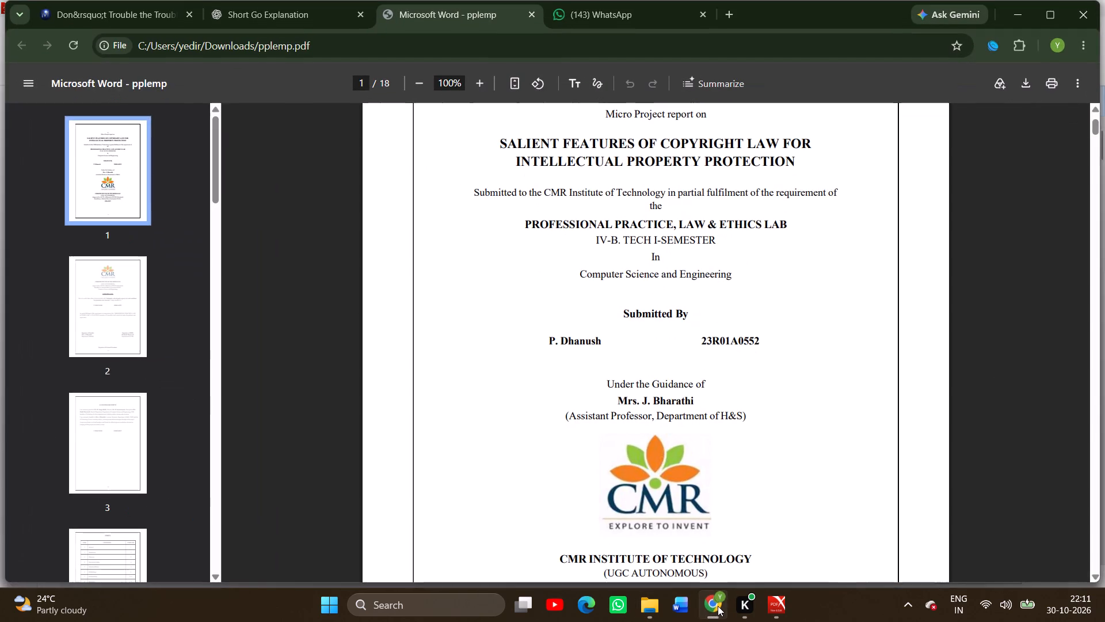
pyautogui.click(718, 606)
pyautogui.click(718, 606)
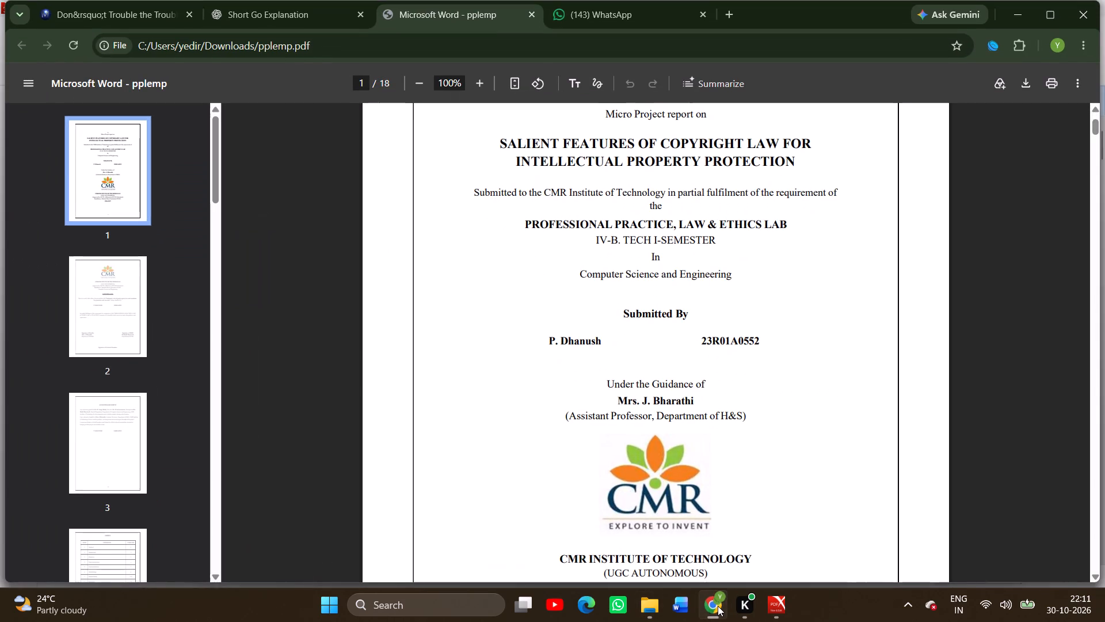
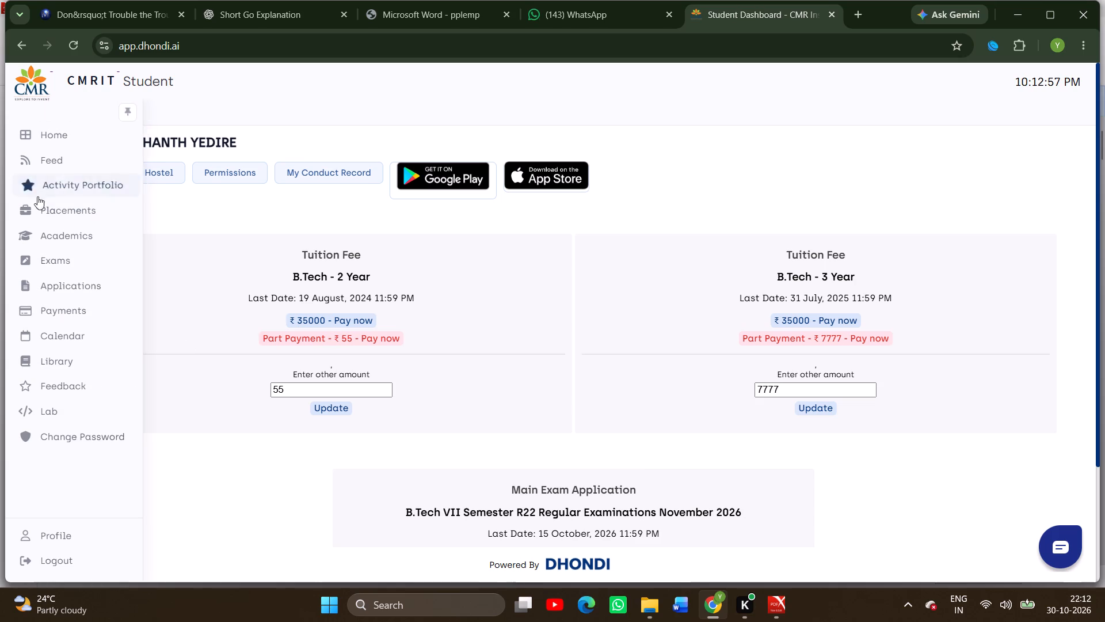
# Check the assignment upload course list for the B.TECH VII SEM R22 2023 BATCH MID II EXAMINATIONS, and return to Examinations.
pyautogui.click(58, 253)
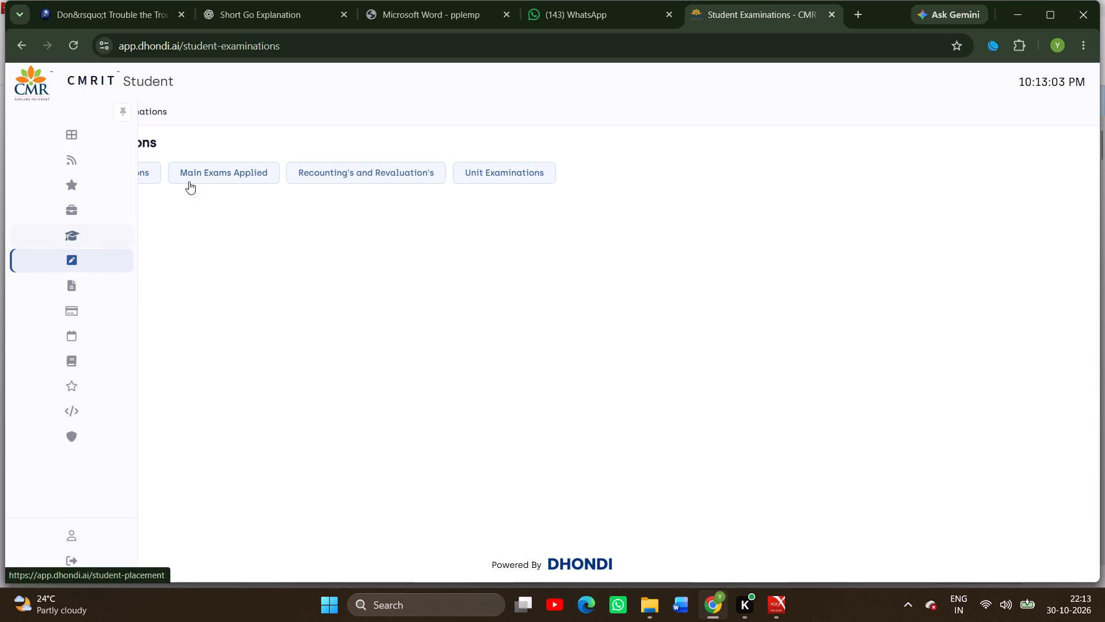
pyautogui.click(139, 175)
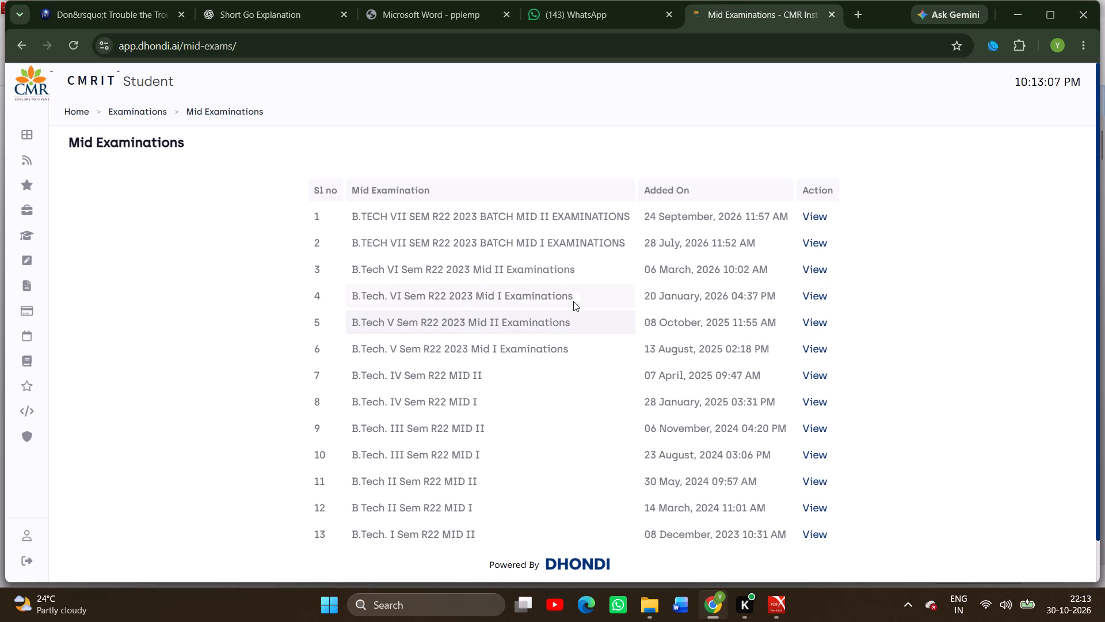
pyautogui.click(805, 215)
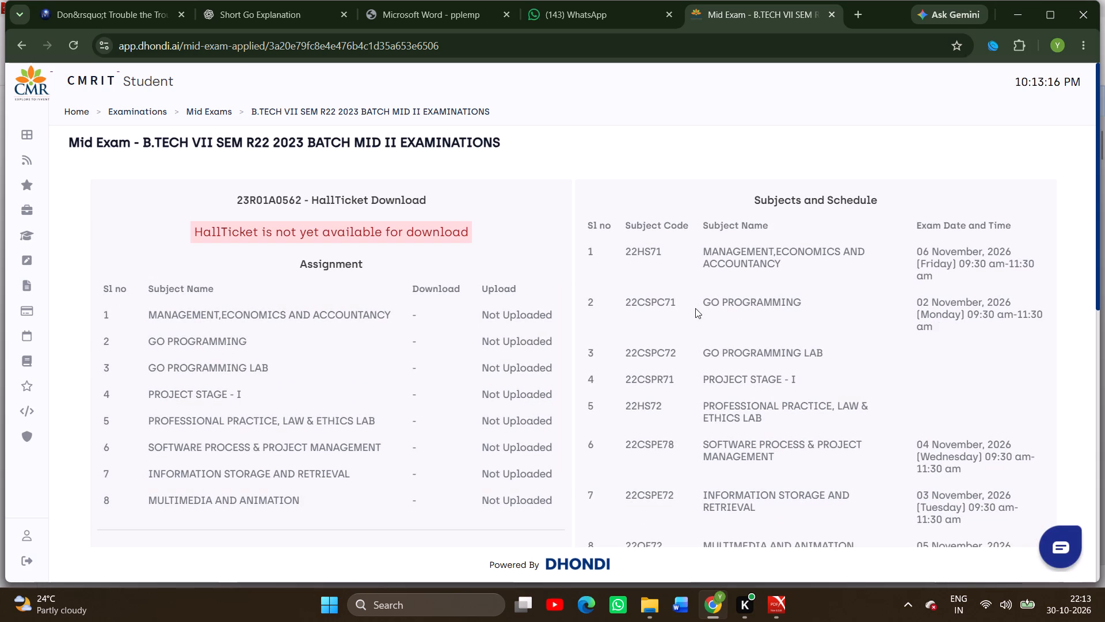
pyautogui.scroll(-3, 695, 308)
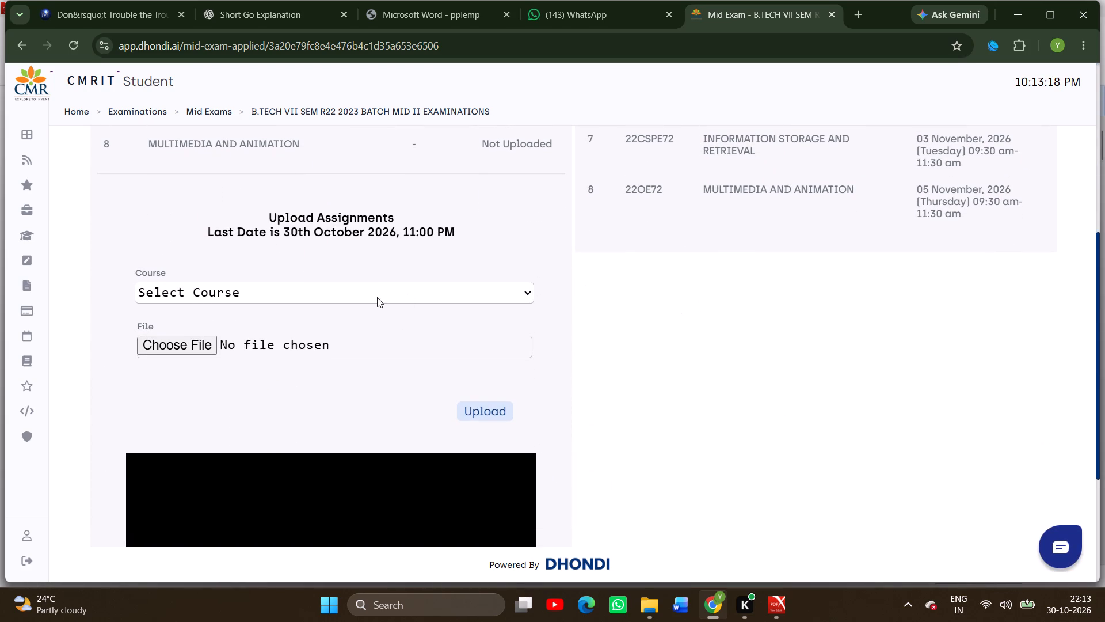
pyautogui.click(374, 301)
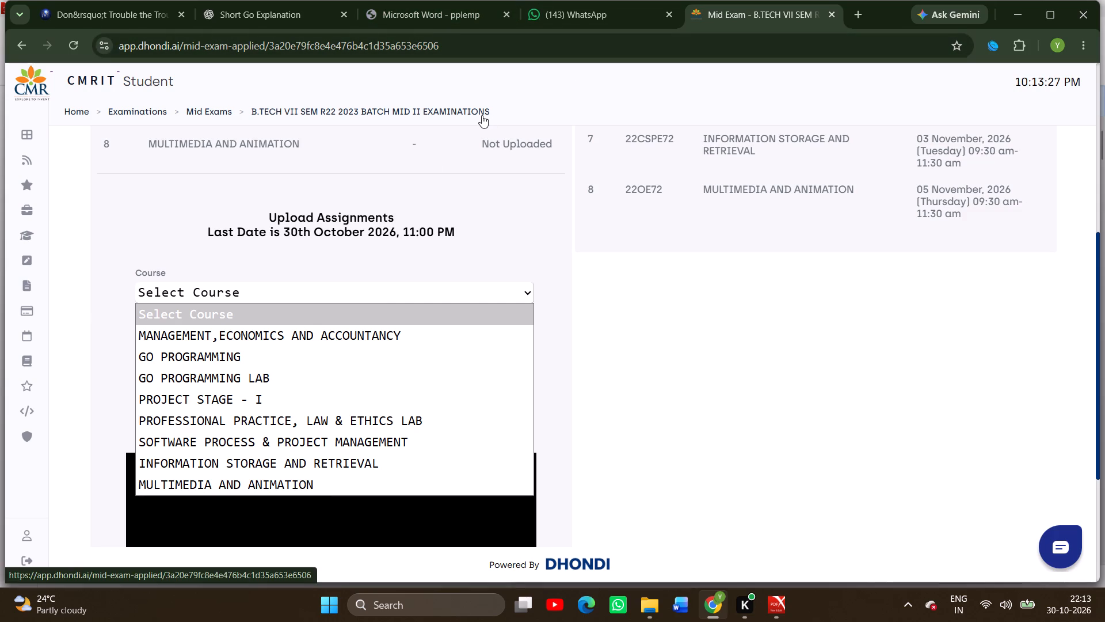
pyautogui.hscroll(5, 581, 282)
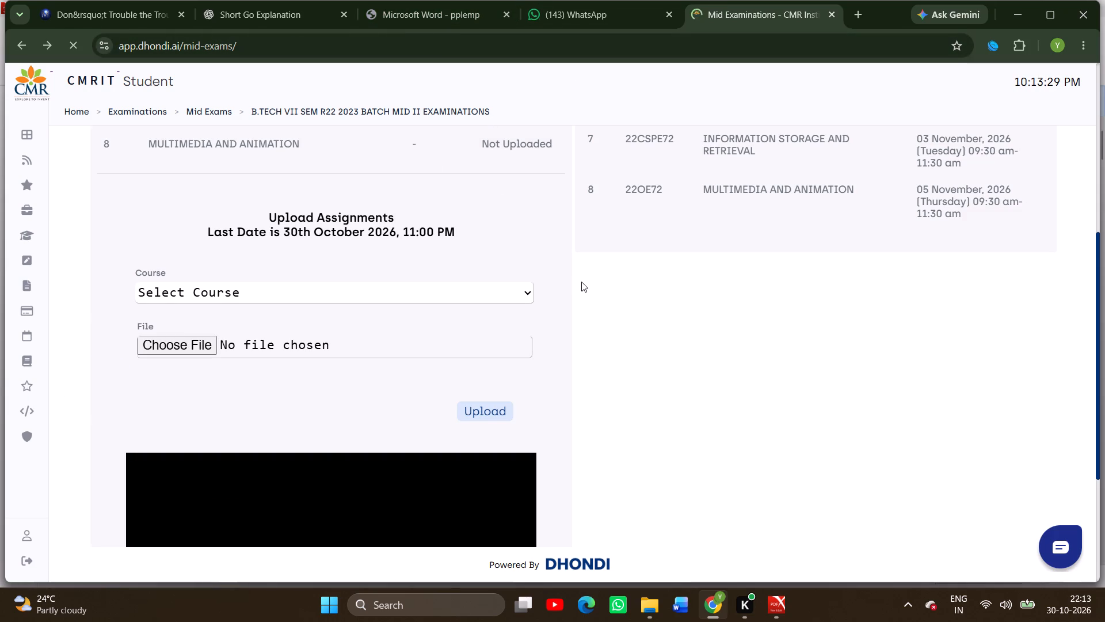
pyautogui.hscroll(7, 340, 305)
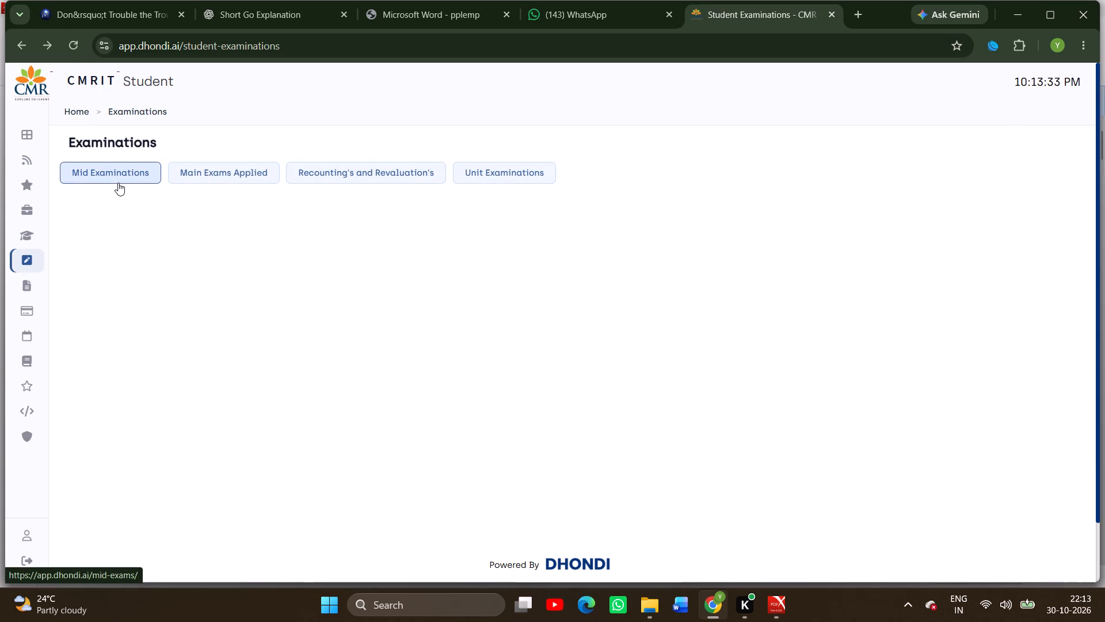
pyautogui.click(118, 183)
pyautogui.hscroll(6, 192, 211)
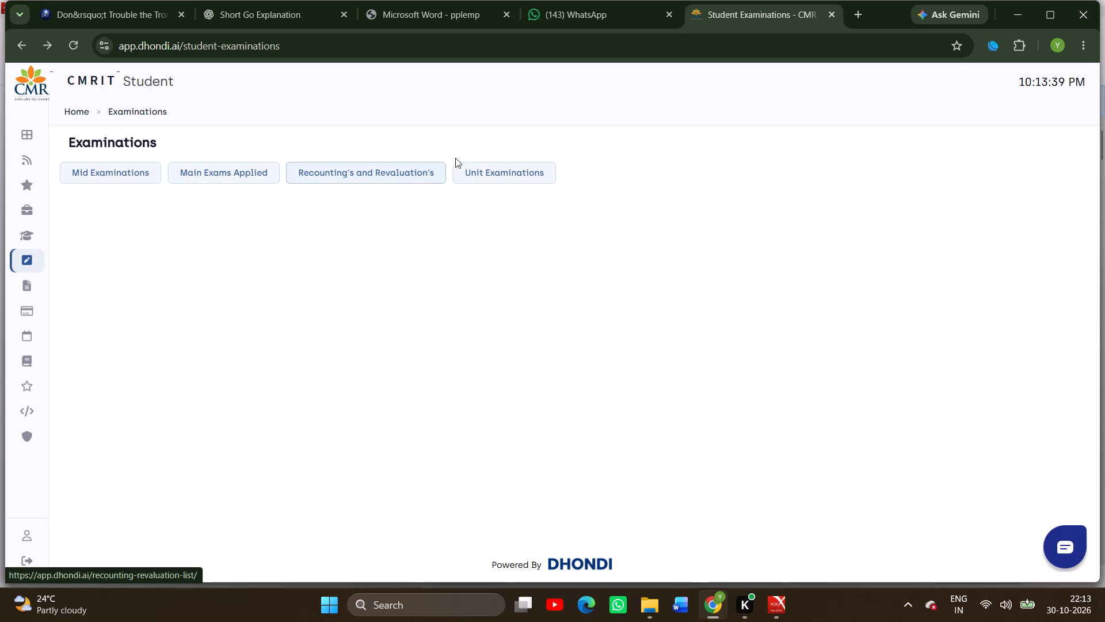
# Open the applied main exam B.Tech VII Semester R22 Regular Examinations November 2026 at its lab-subject project upload form.
pyautogui.click(237, 178)
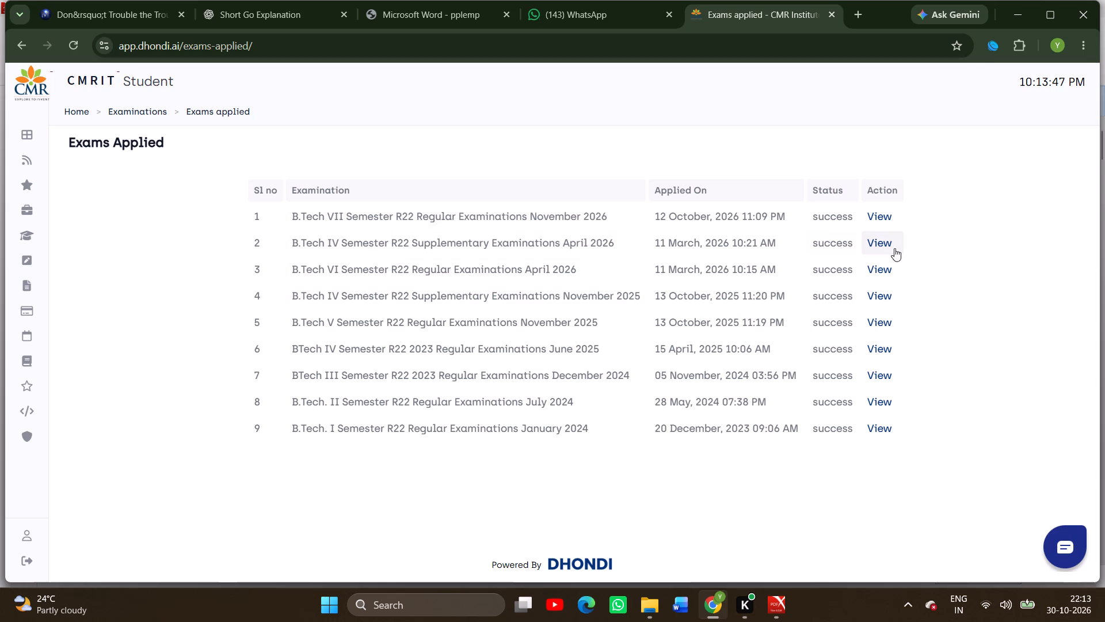
pyautogui.click(883, 218)
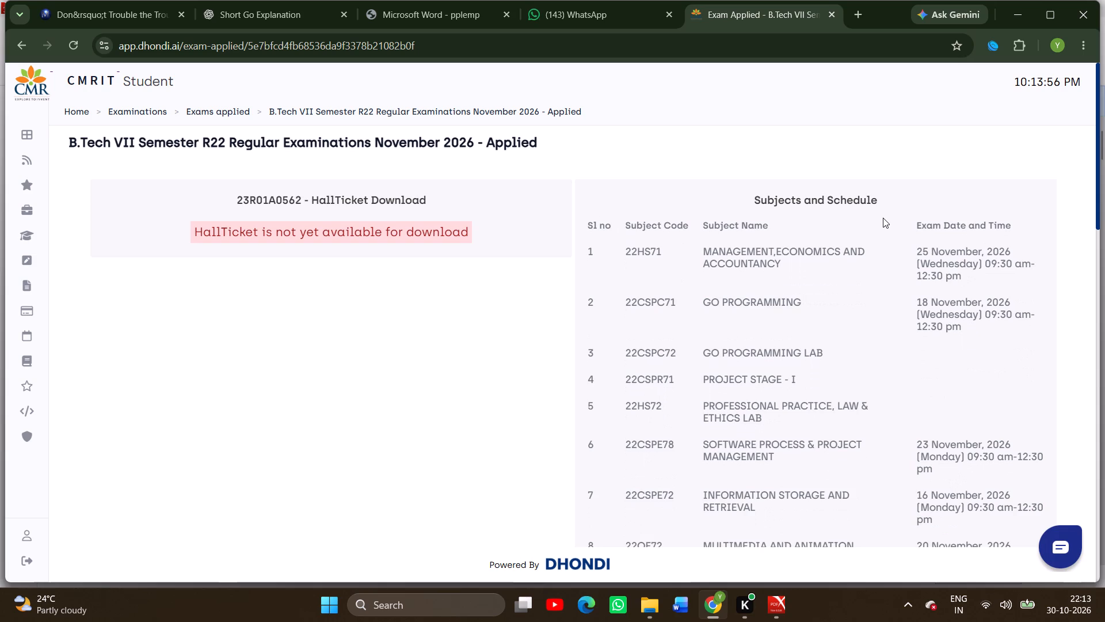
pyautogui.scroll(-2, 614, 279)
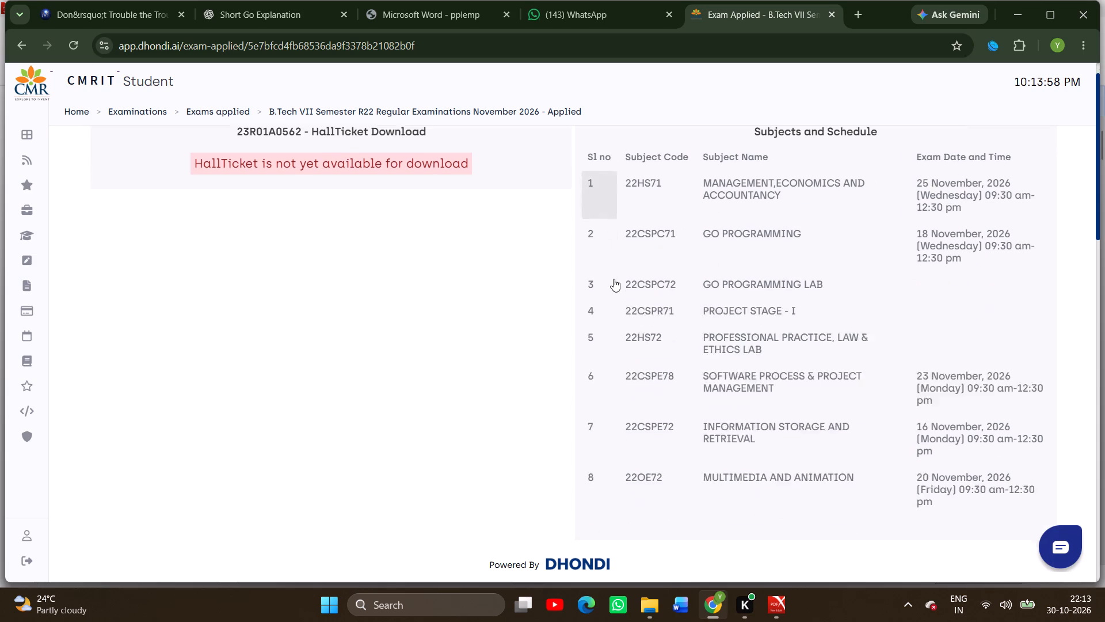
pyautogui.scroll(-2, 614, 279)
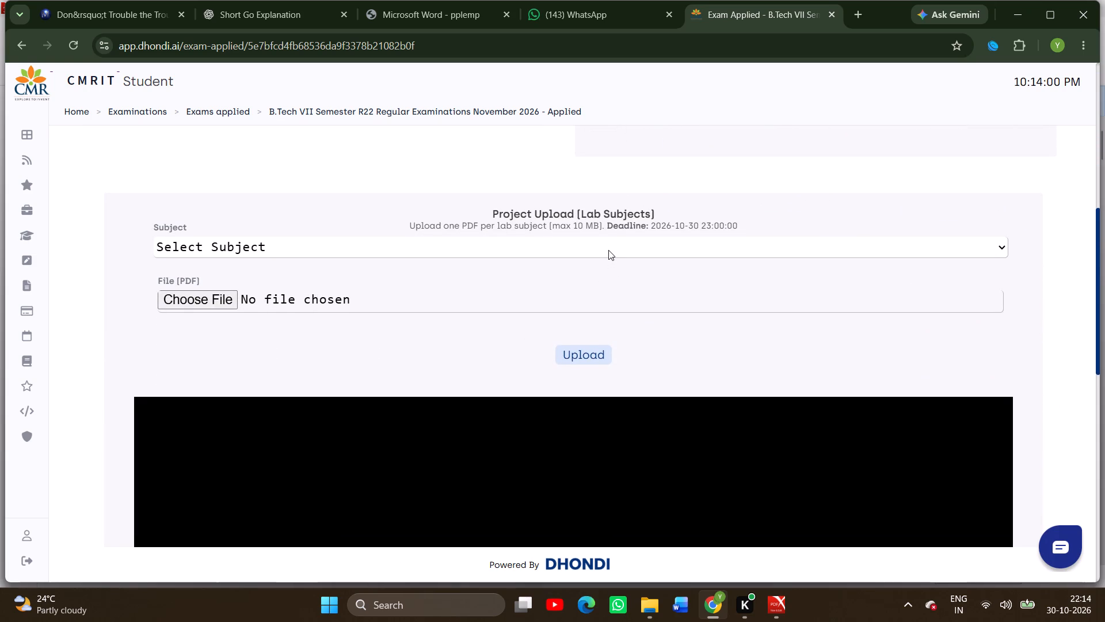
# Upload pple.pdf from Downloads as the project for PROFESSIONAL PRACTICE, LAW & ETHICS LAB - 22HS72.
pyautogui.click(608, 250)
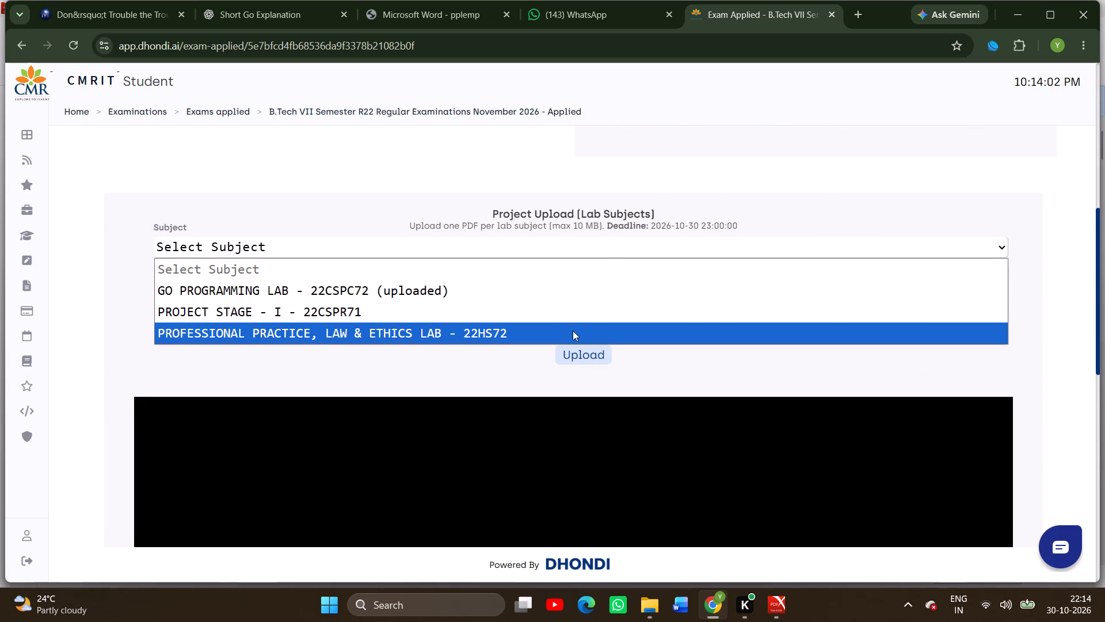
pyautogui.click(573, 331)
pyautogui.click(215, 300)
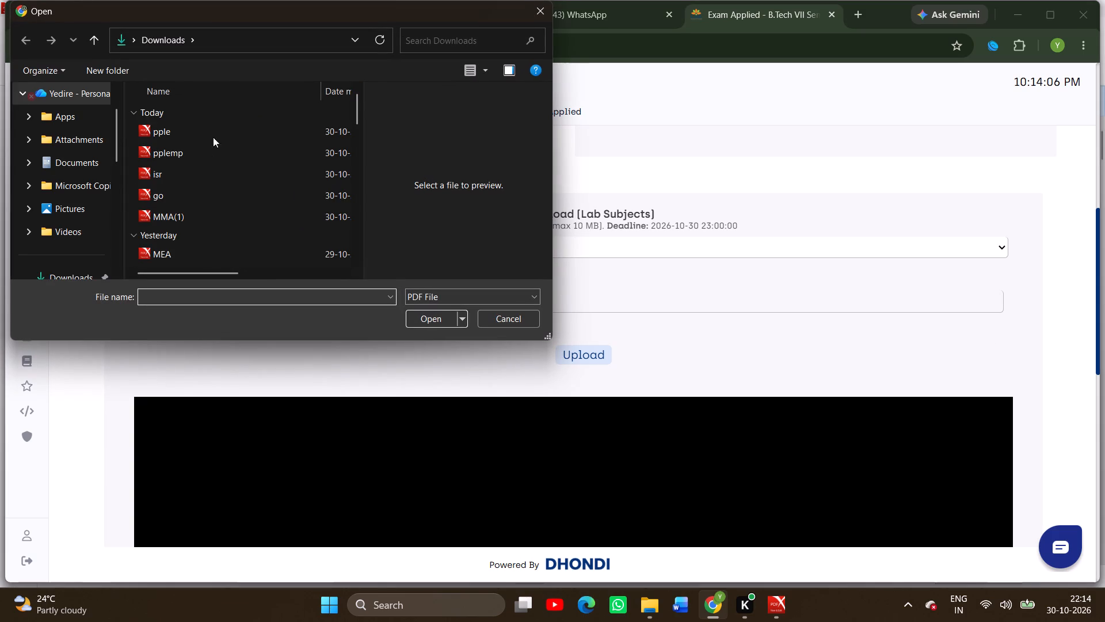
pyautogui.click(215, 131)
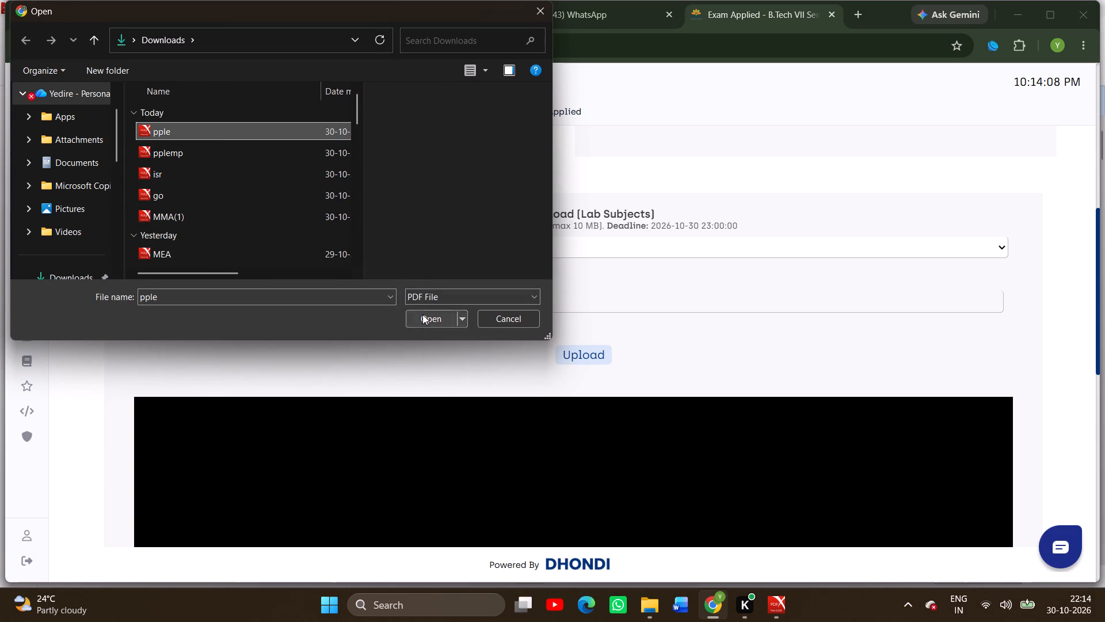
pyautogui.click(422, 314)
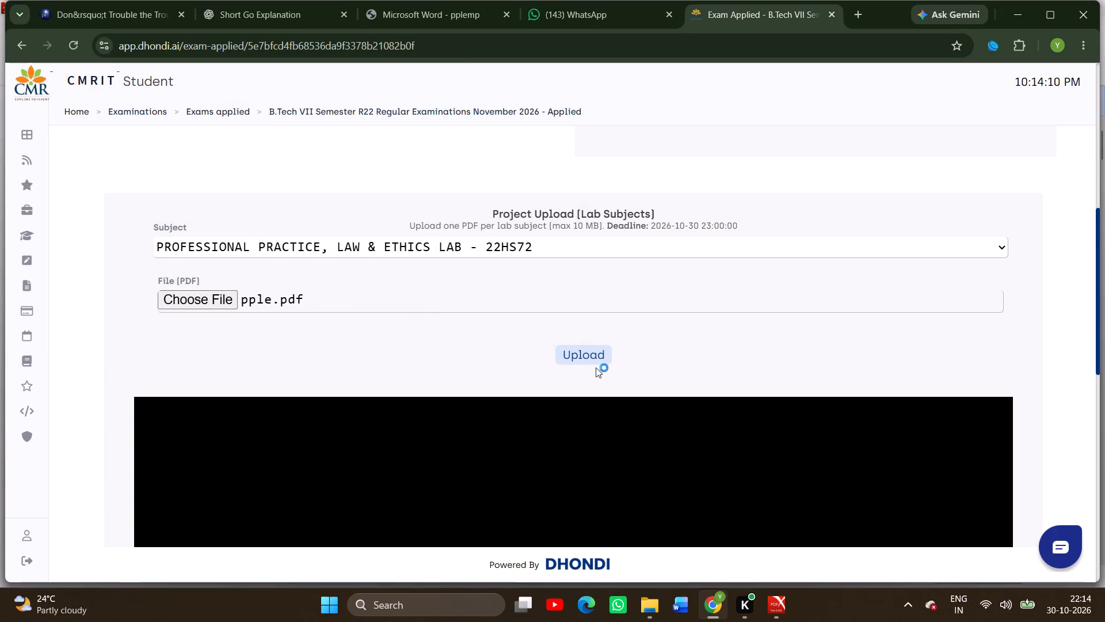
pyautogui.click(588, 355)
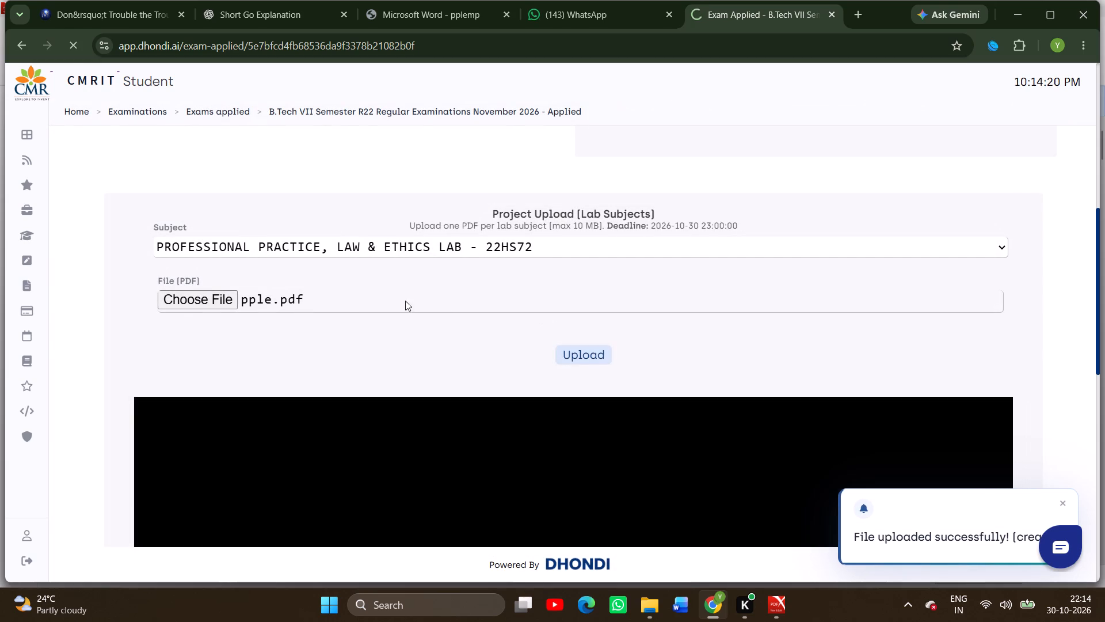
# Check the upload status of the lab subjects in the project upload form.
pyautogui.click(363, 244)
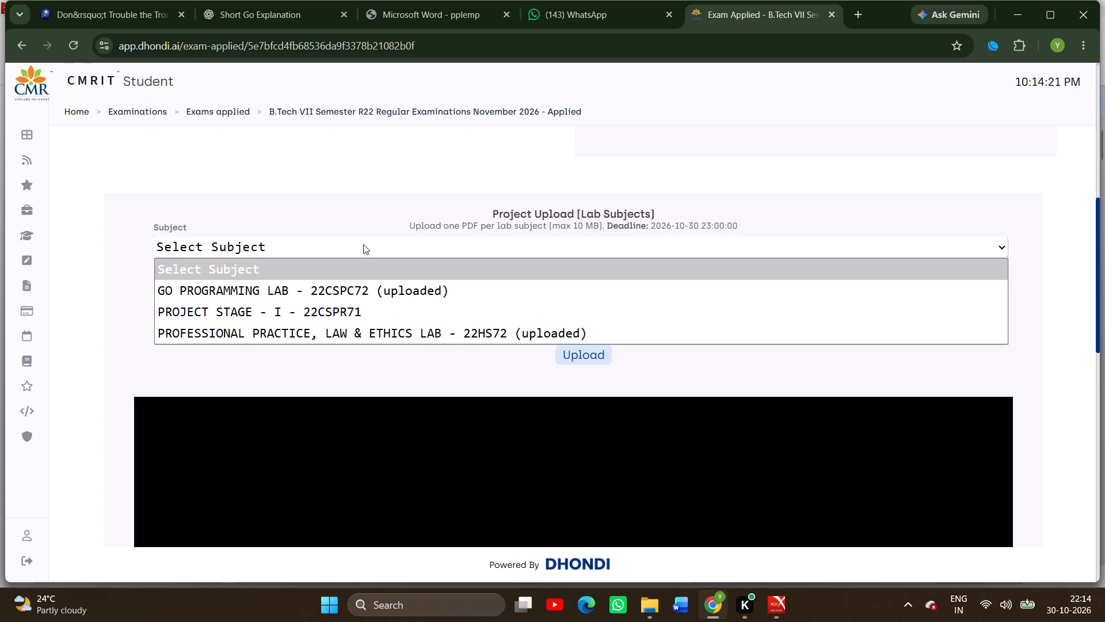